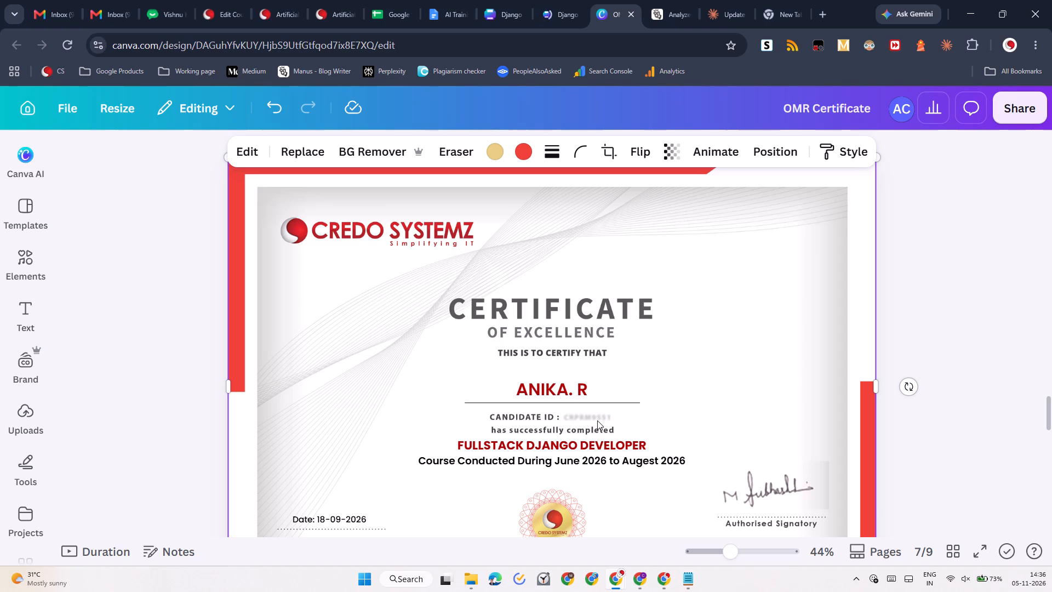
scroll(582, 406, "up", 4)
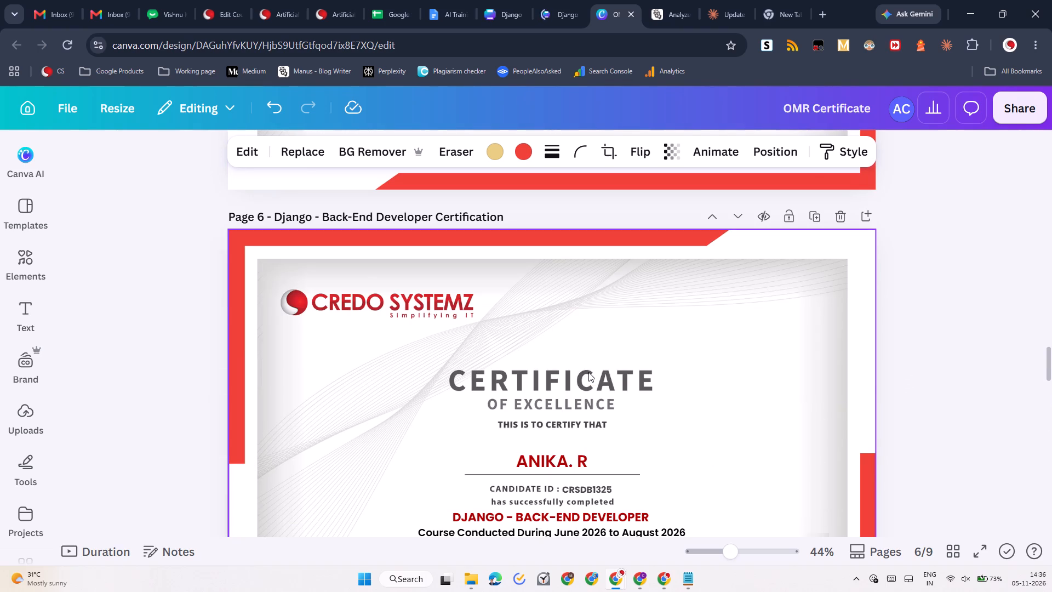
scroll(589, 372, "up", 1)
scroll(589, 372, "down", 1)
scroll(589, 372, "up", 1)
scroll(589, 372, "down", 1)
scroll(589, 372, "up", 2)
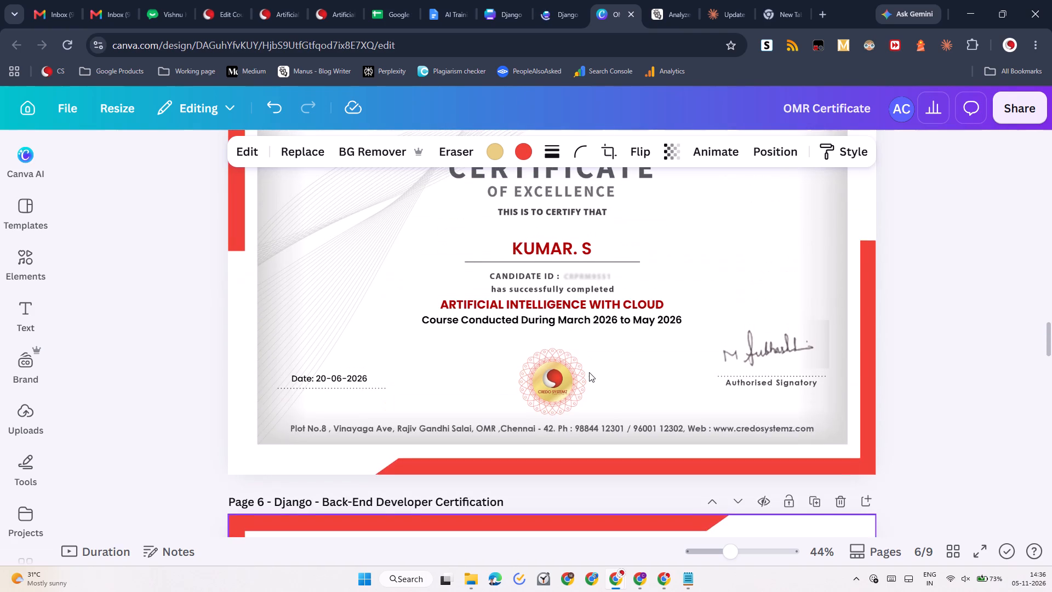
scroll(589, 372, "up", 4)
scroll(589, 372, "down", 1)
scroll(589, 372, "up", 1)
scroll(589, 372, "down", 7)
scroll(589, 372, "up", 1)
scroll(589, 372, "down", 1)
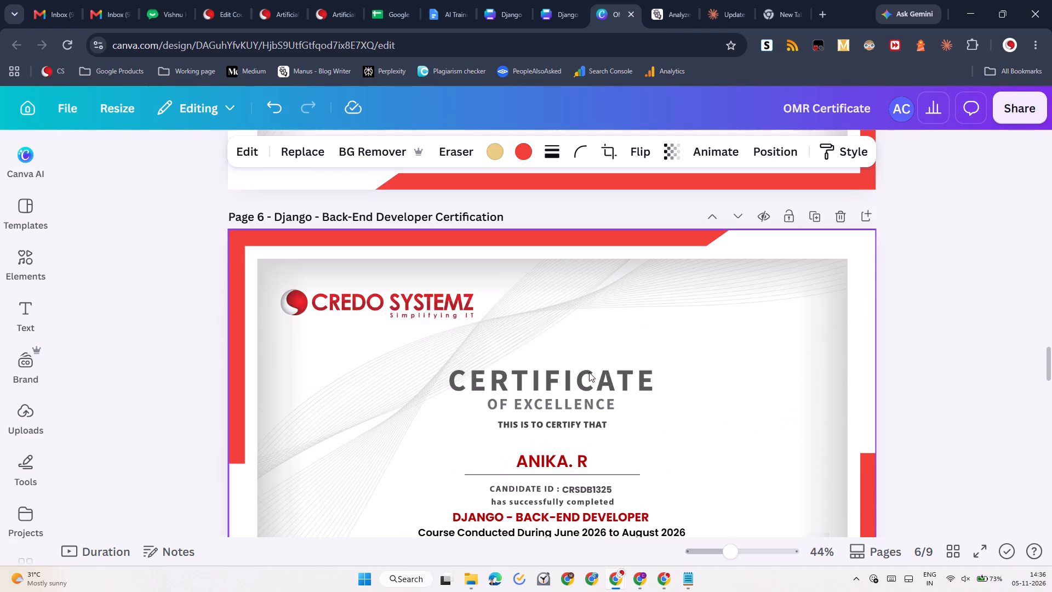
scroll(701, 368, "up", 1)
scroll(701, 368, "down", 1)
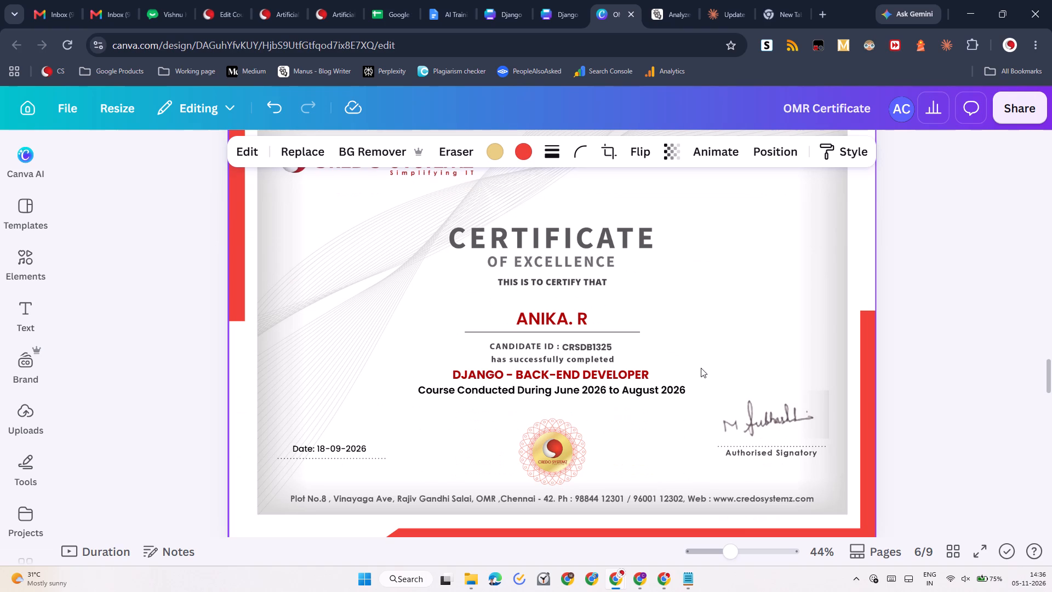
scroll(701, 368, "up", 2)
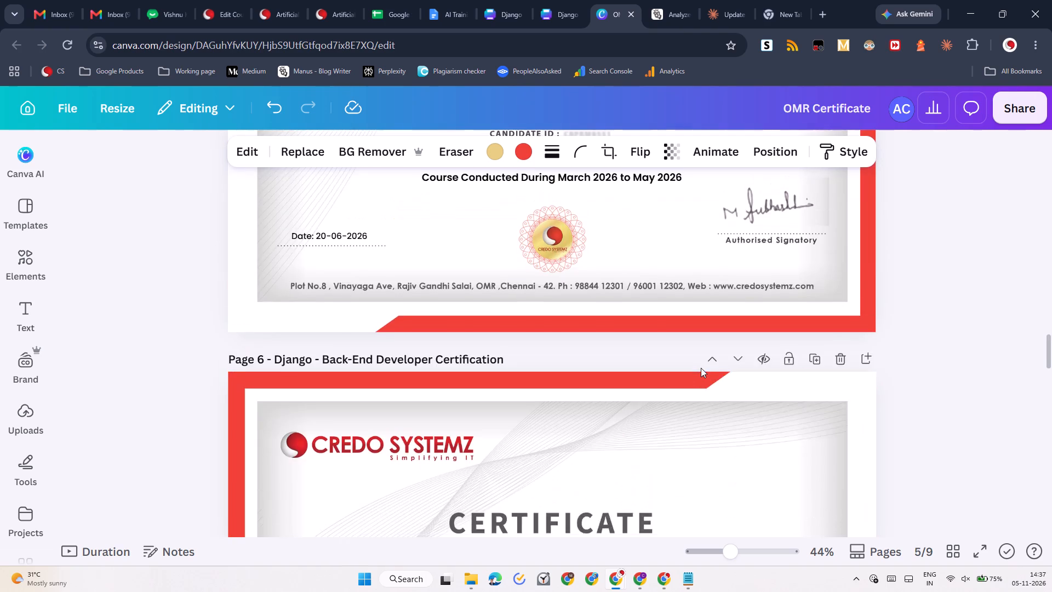
scroll(701, 368, "up", 2)
scroll(701, 368, "down", 11)
scroll(706, 378, "up", 1)
scroll(707, 379, "down", 3)
scroll(707, 379, "up", 3)
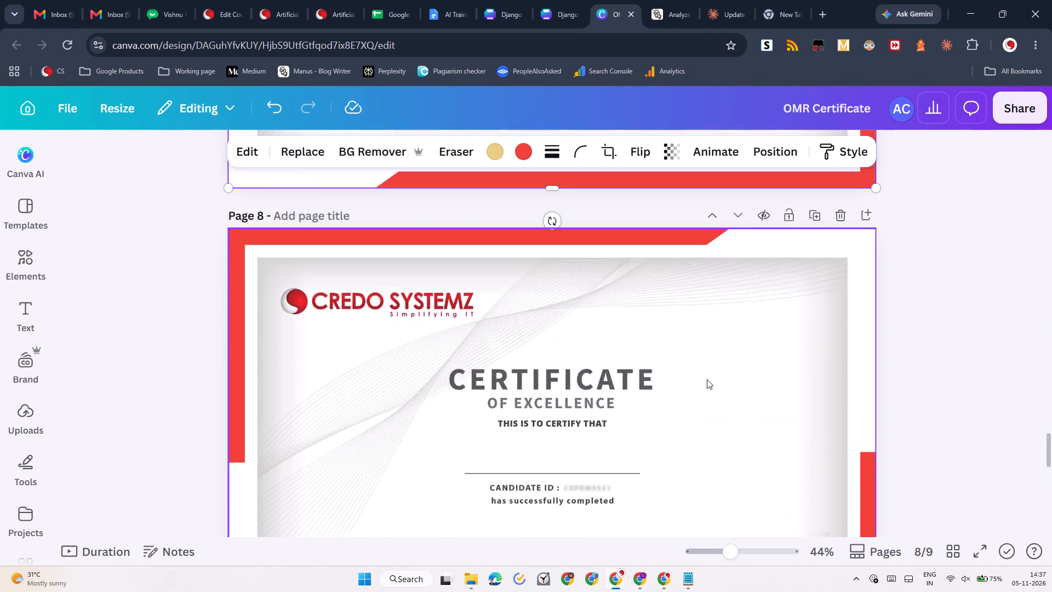
scroll(707, 379, "up", 1)
scroll(707, 379, "down", 1)
scroll(707, 379, "up", 3)
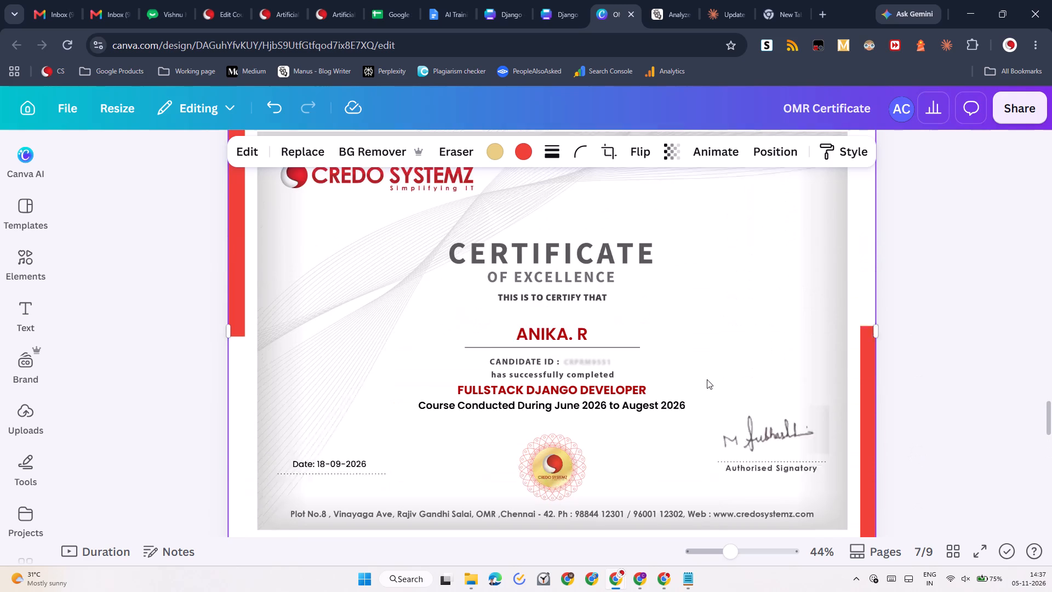
scroll(707, 379, "up", 4)
scroll(707, 379, "down", 1)
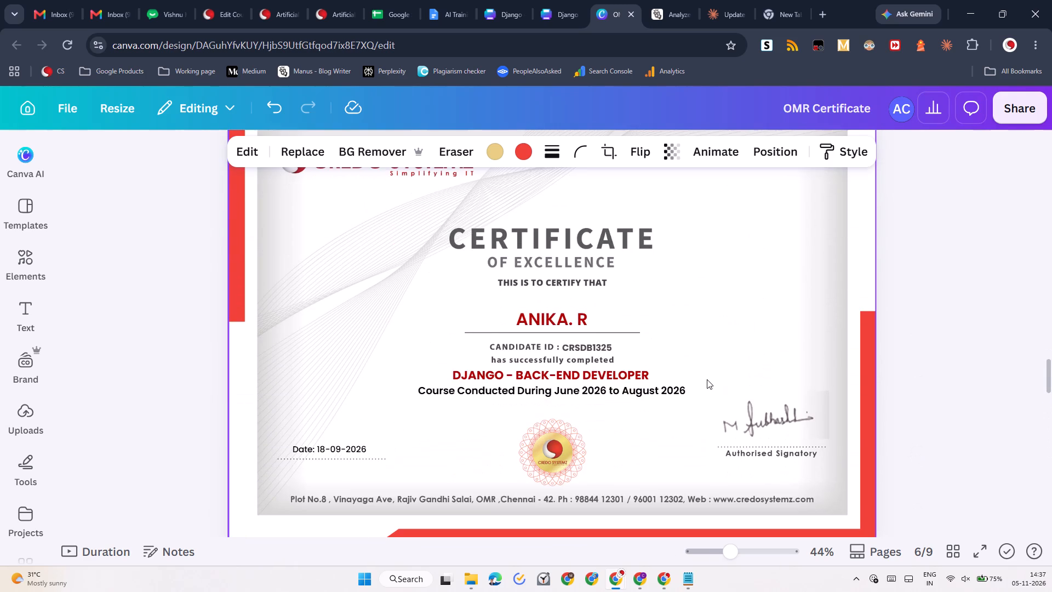
Select and inspect the candidate ID text on page 6, the Django - Back-End Developer certificate.
left_click(699, 331)
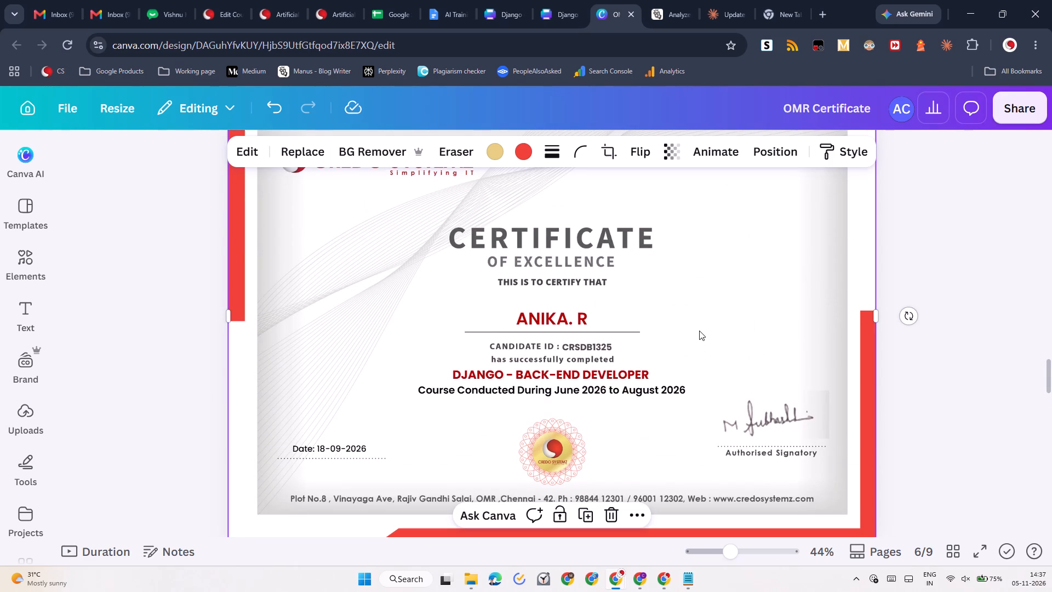
left_click(575, 345)
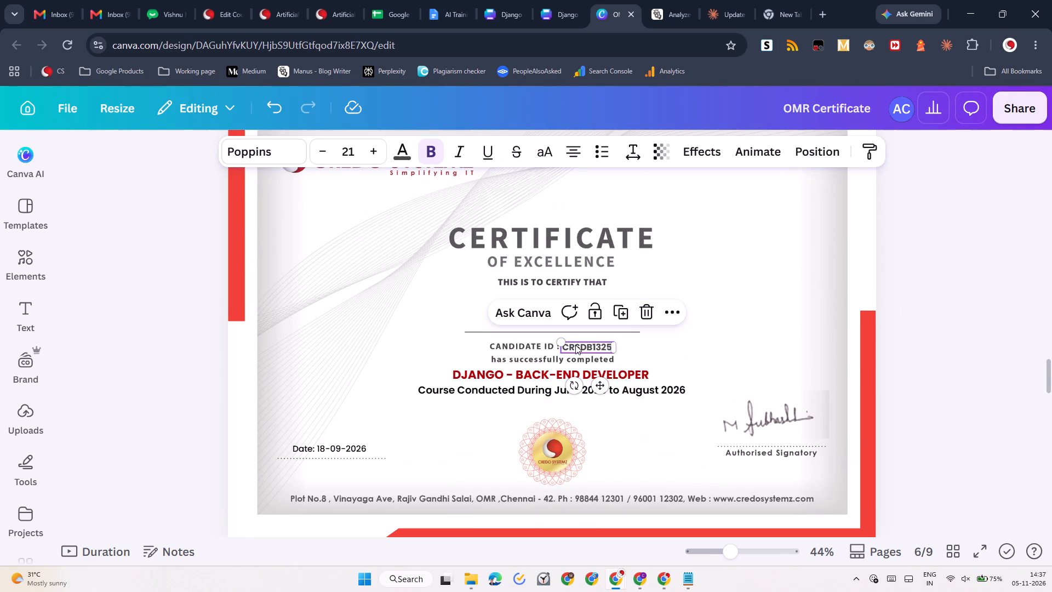
triple_click(582, 346)
left_click(582, 346)
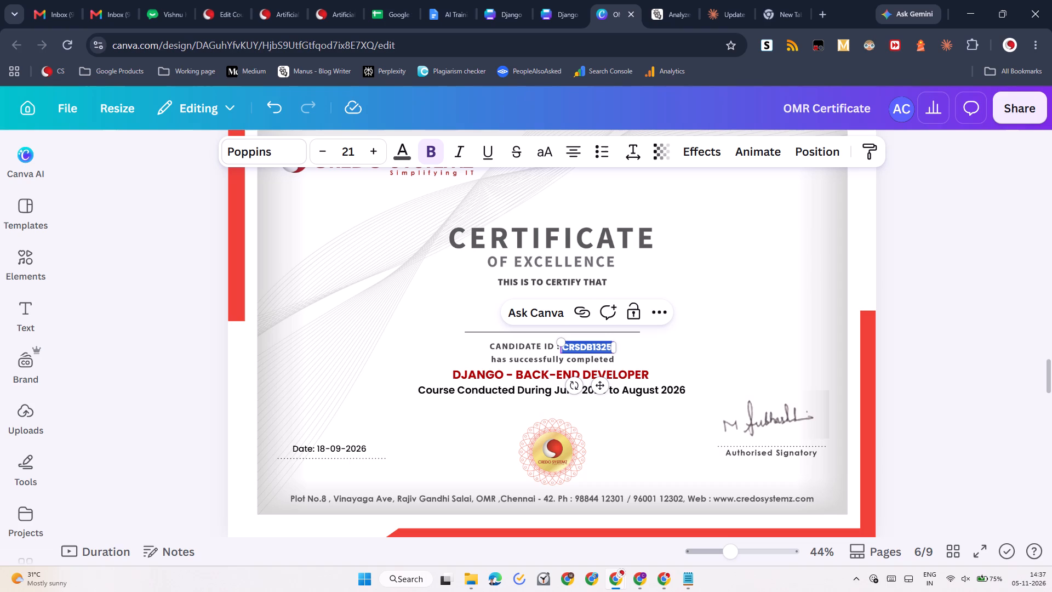
left_click(536, 346)
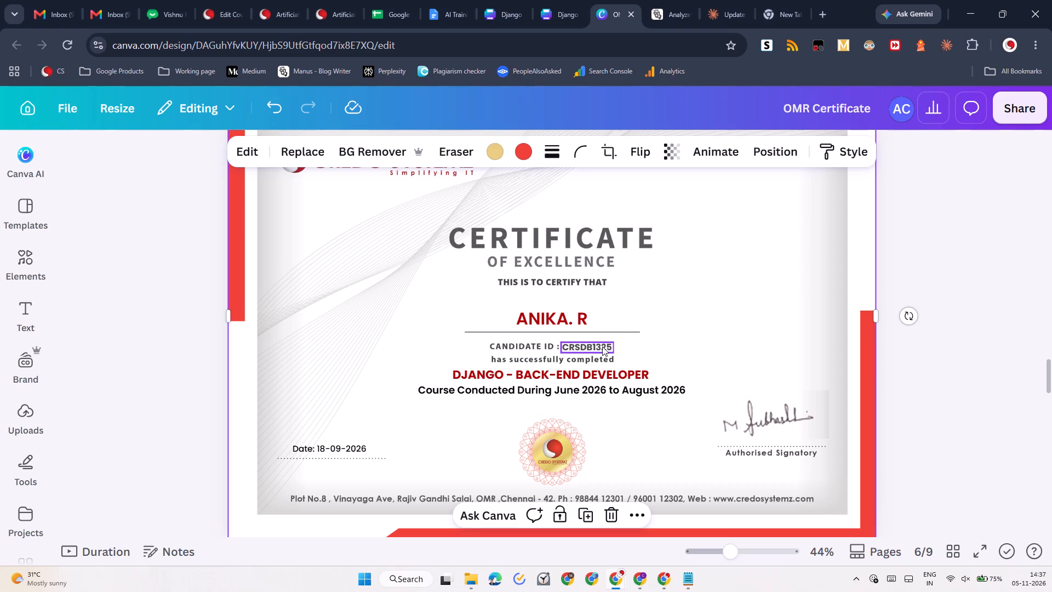
left_click(602, 346)
left_click(535, 344)
left_click(574, 345)
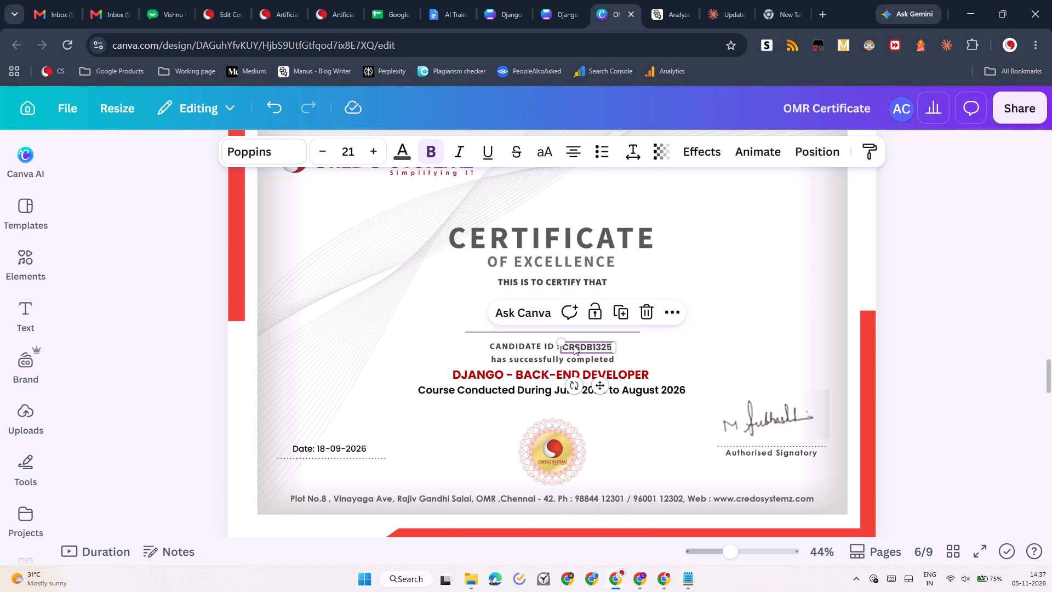
Examine the candidate ID area on the Amazon Web Services, Azure, DevOps, AI with Cloud and Django Back-End certificates for comparison.
scroll(574, 345, "up", 1)
scroll(574, 345, "down", 1)
scroll(574, 345, "up", 4)
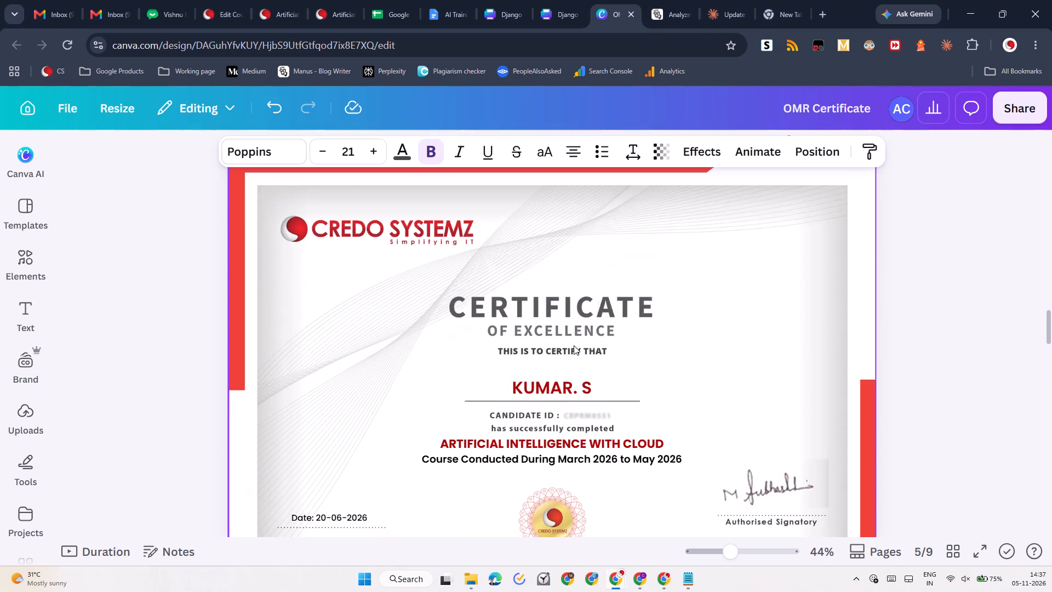
scroll(574, 345, "up", 1)
scroll(574, 345, "down", 1)
scroll(574, 345, "up", 3)
scroll(574, 345, "down", 1)
scroll(574, 345, "up", 7)
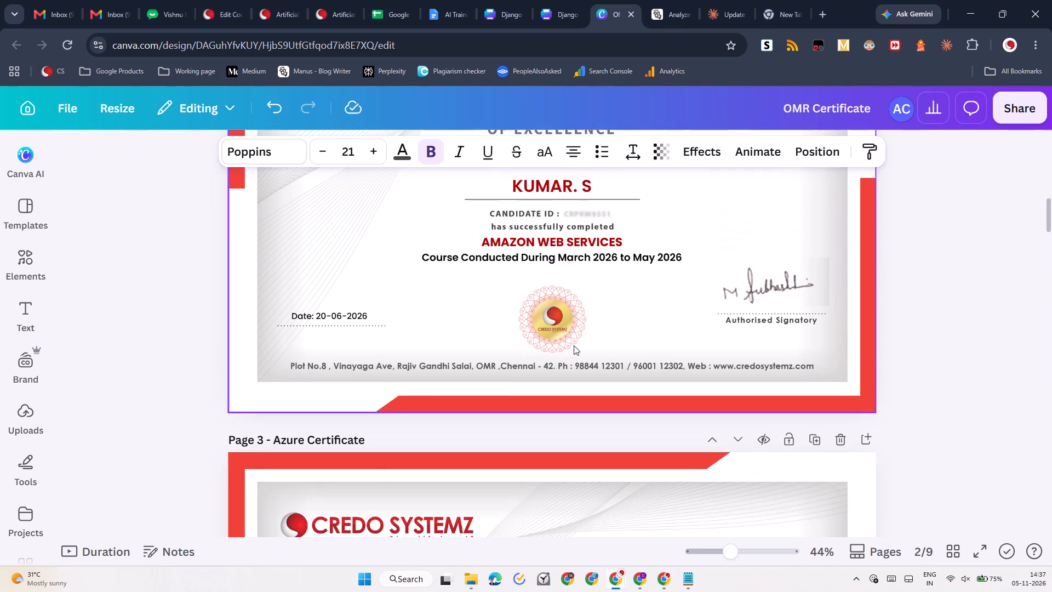
scroll(574, 345, "down", 5)
scroll(574, 345, "up", 1)
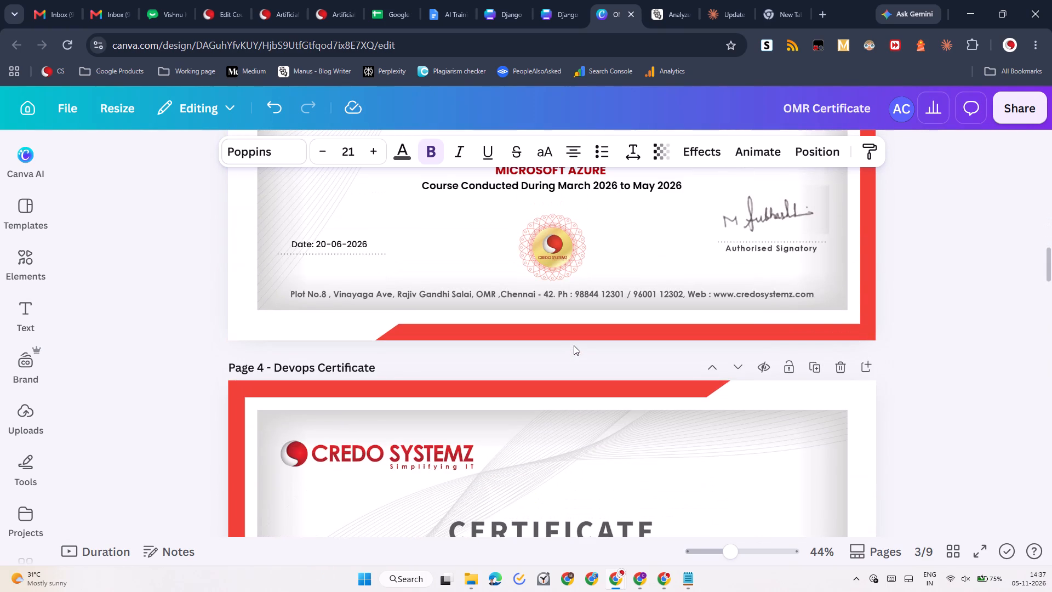
scroll(513, 380, "down", 1)
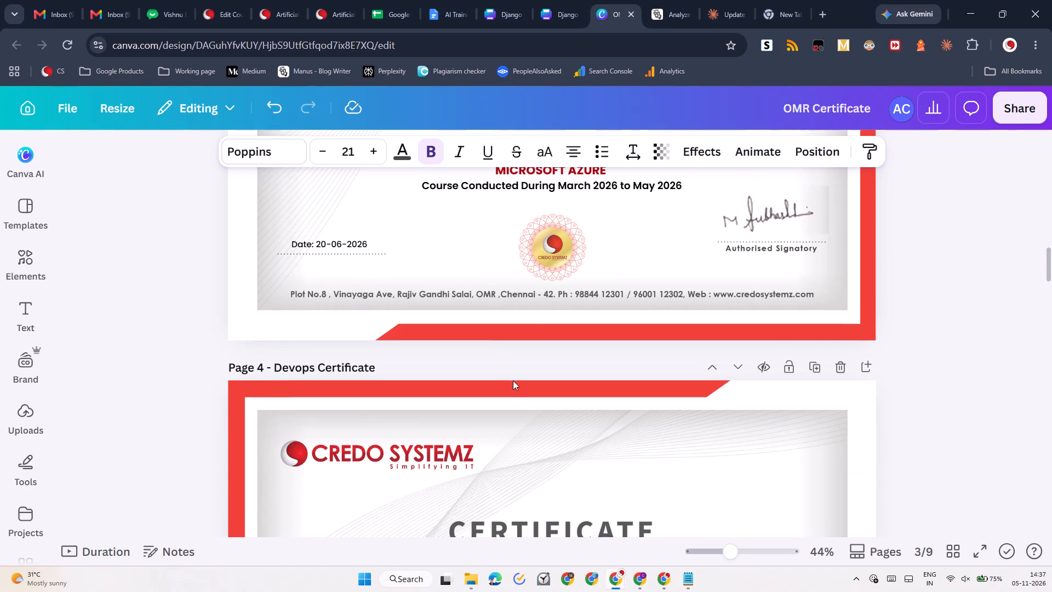
scroll(475, 540, "down", 1)
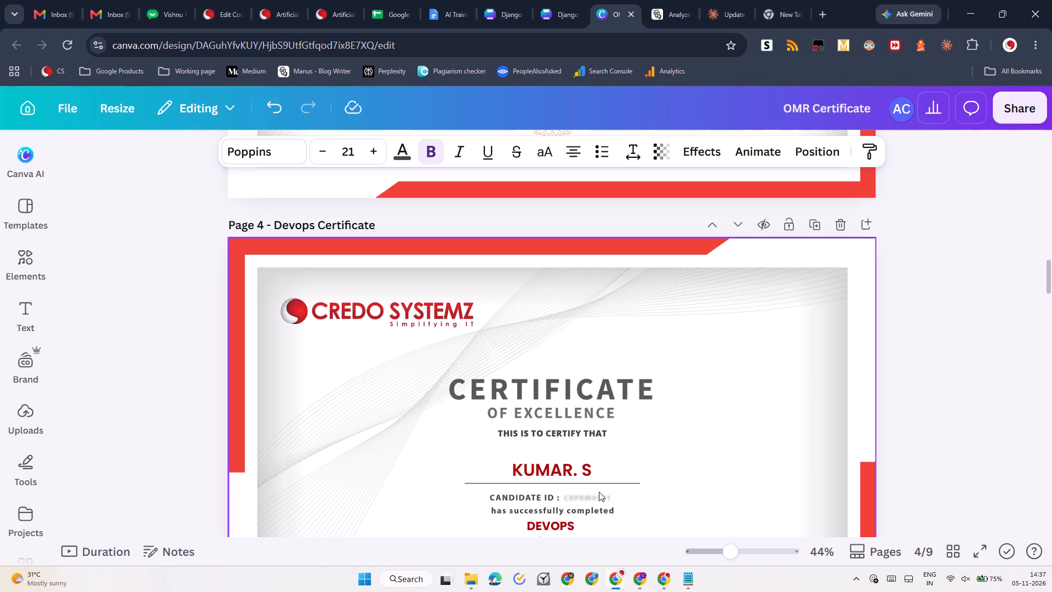
scroll(522, 346, "up", 4)
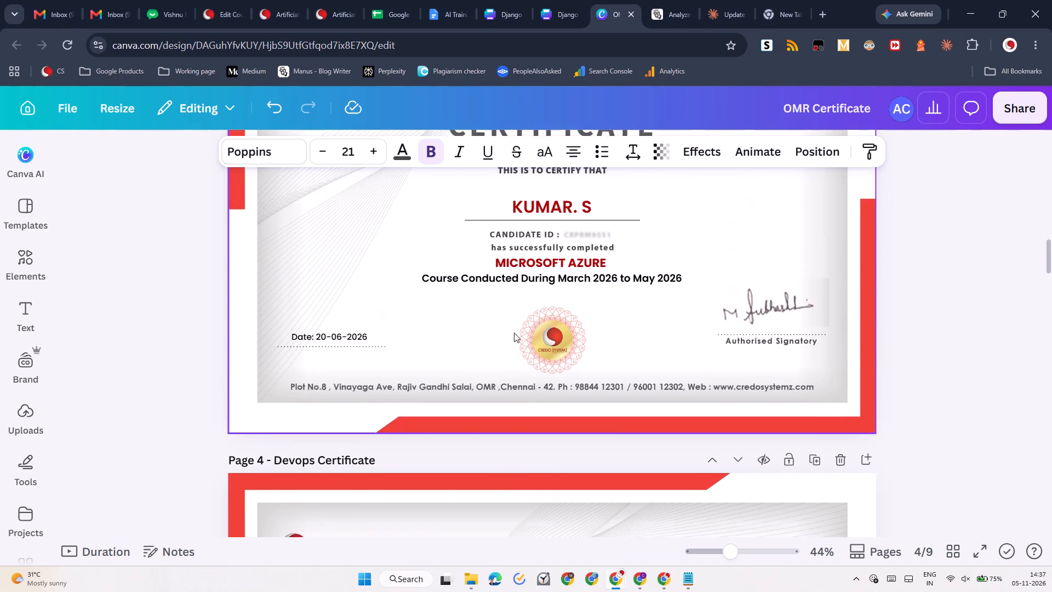
scroll(514, 333, "up", 2)
scroll(582, 376, "down", 6)
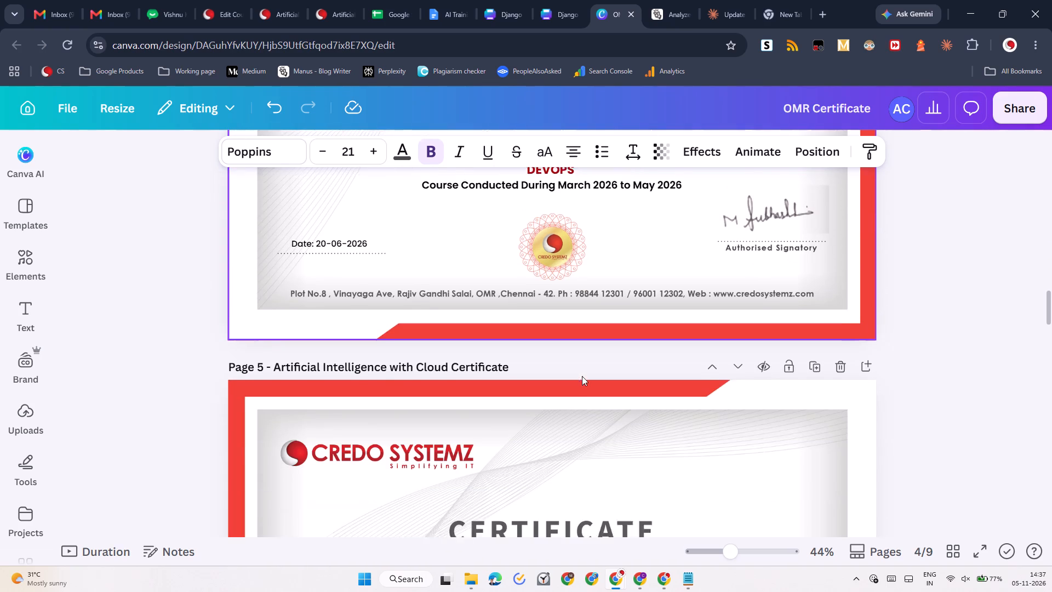
scroll(582, 376, "down", 5)
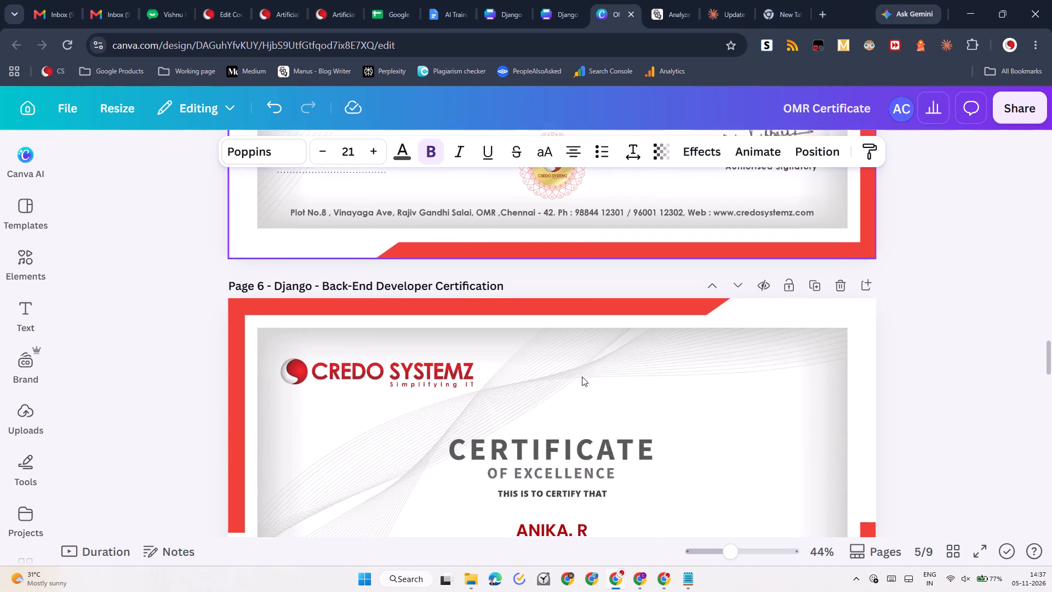
scroll(582, 377, "down", 1)
scroll(581, 377, "up", 4)
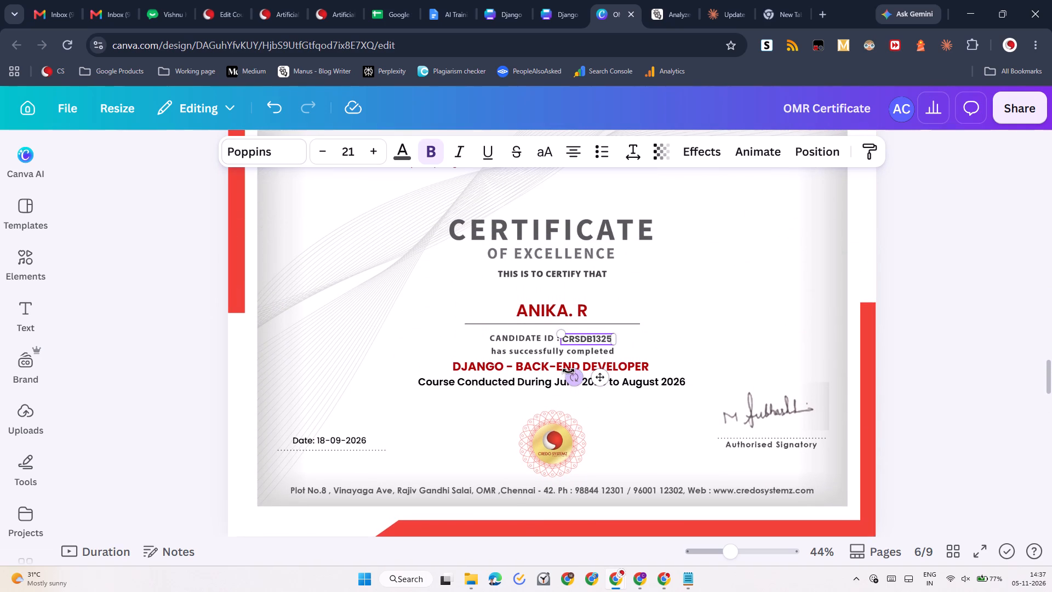
Copy the FULLSTACK DJANGO DEVELOPER course title from the certificate on page 7.
left_click(504, 367)
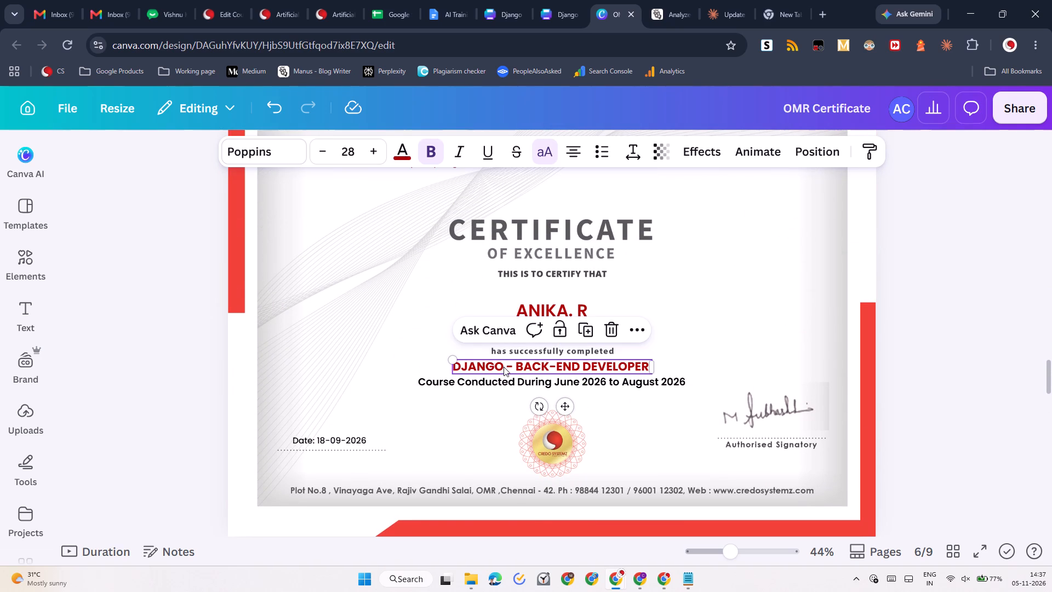
scroll(497, 403, "down", 3)
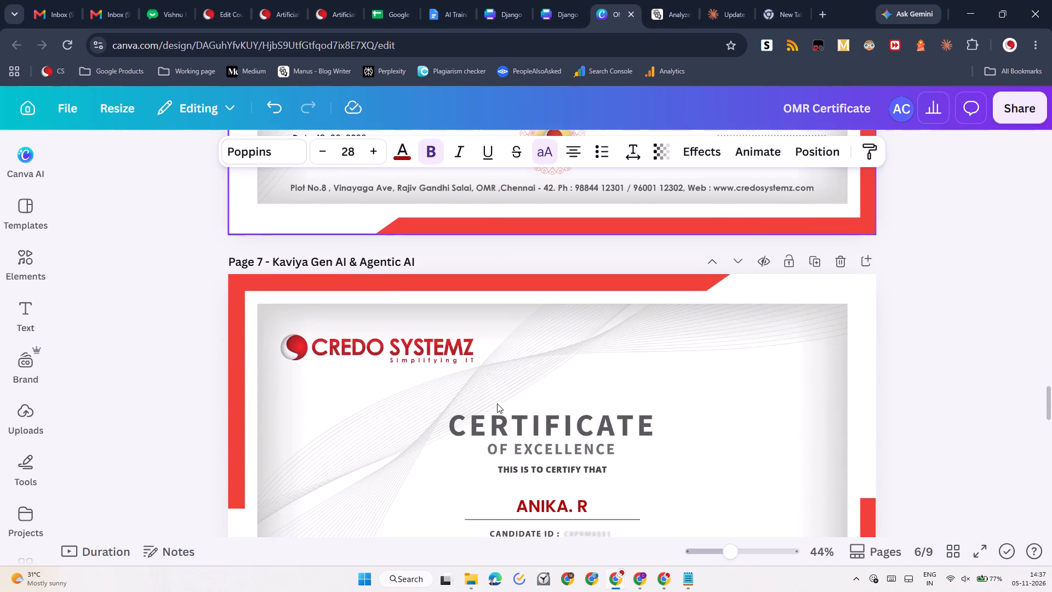
scroll(497, 403, "down", 1)
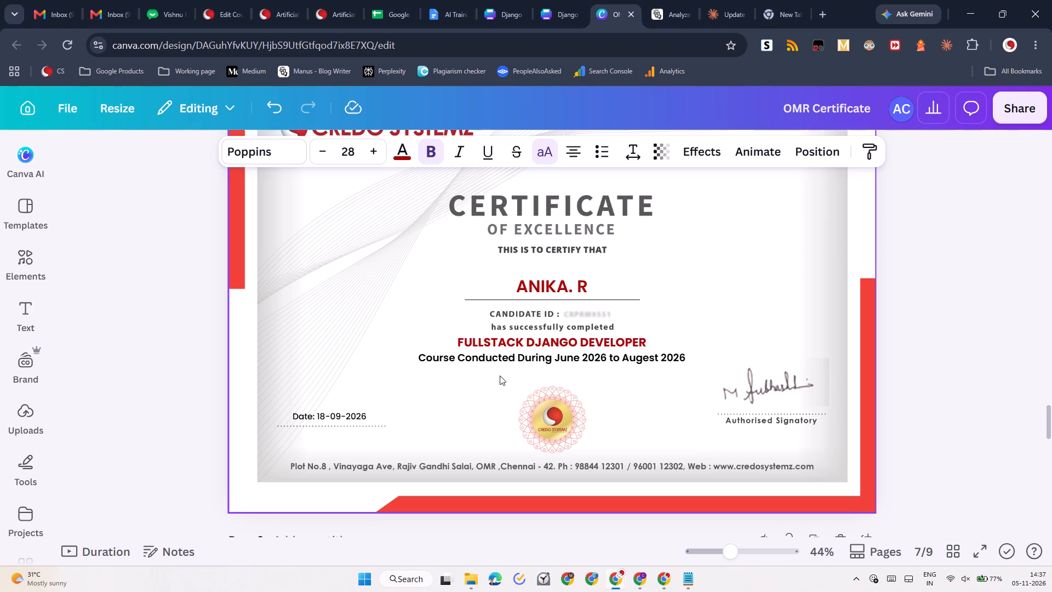
left_click(506, 343)
key("ctrl+c")
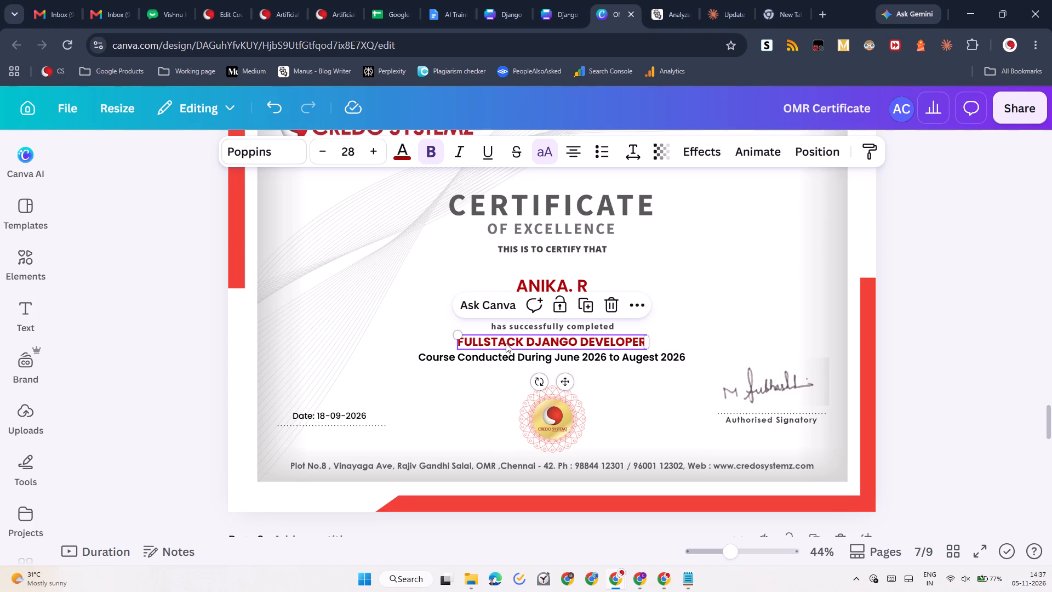
scroll(506, 343, "up", 5)
scroll(510, 376, "down", 1)
double_click(509, 437)
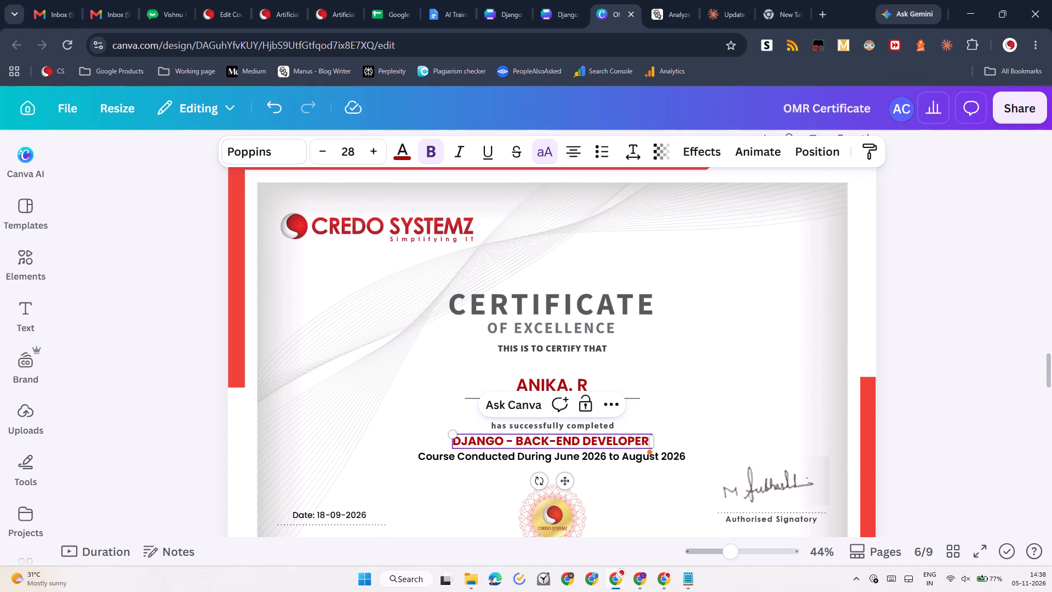
scroll(495, 439, "down", 4)
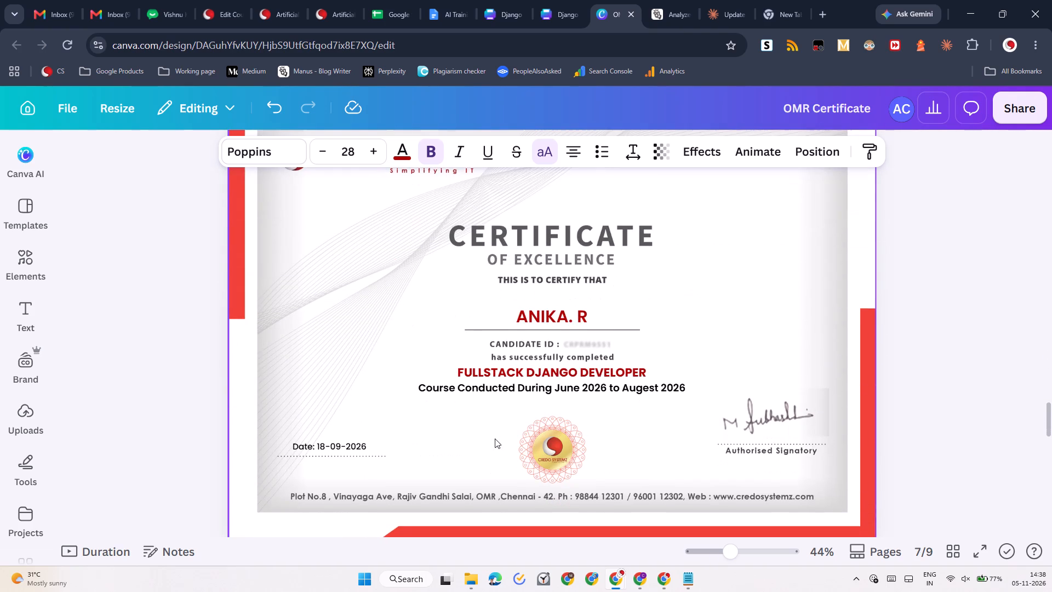
scroll(495, 439, "down", 1)
left_click(500, 375)
key("ctrl+c")
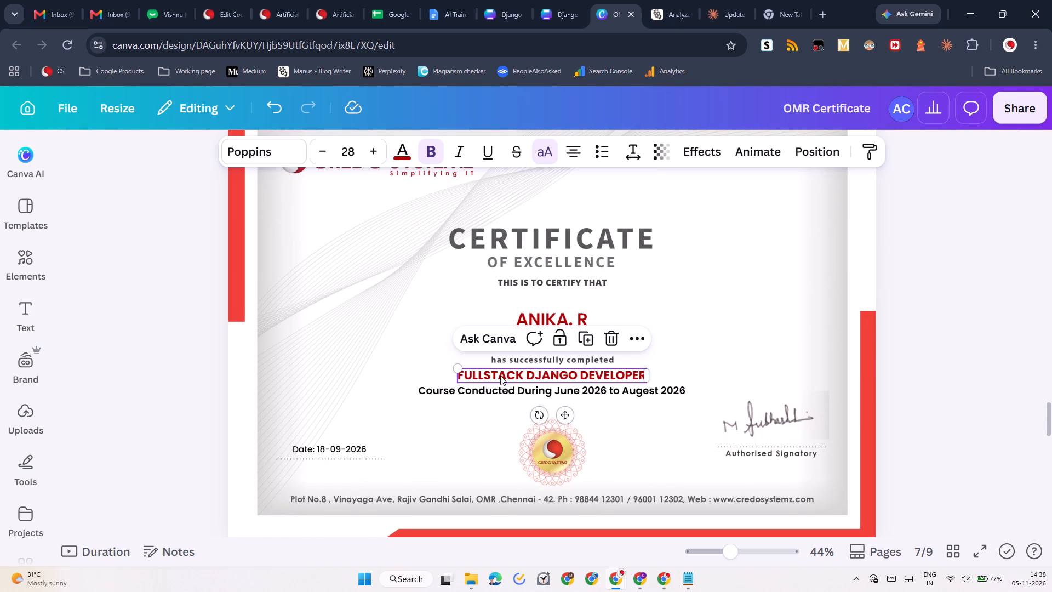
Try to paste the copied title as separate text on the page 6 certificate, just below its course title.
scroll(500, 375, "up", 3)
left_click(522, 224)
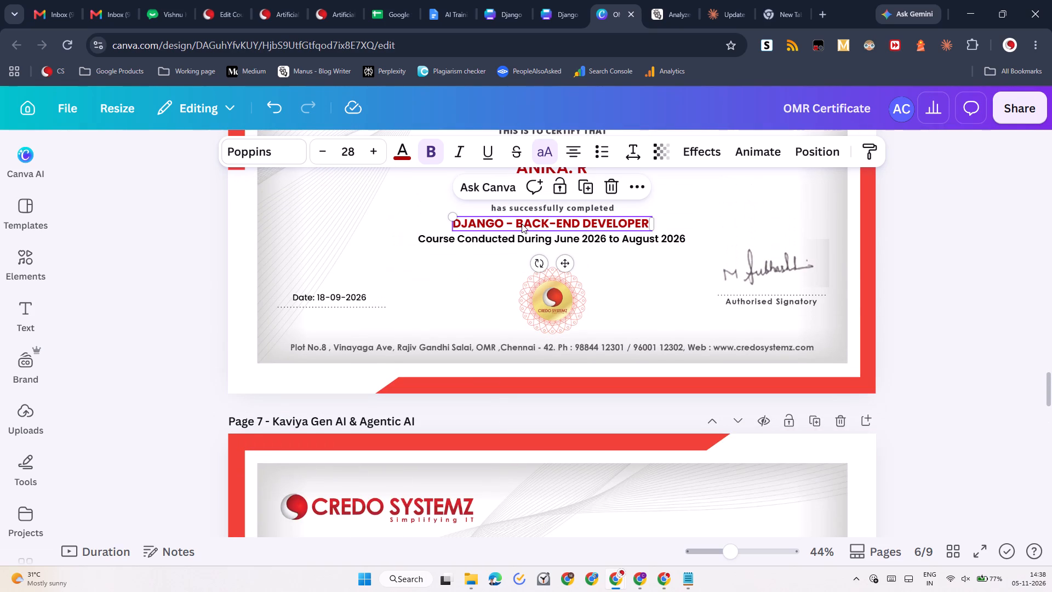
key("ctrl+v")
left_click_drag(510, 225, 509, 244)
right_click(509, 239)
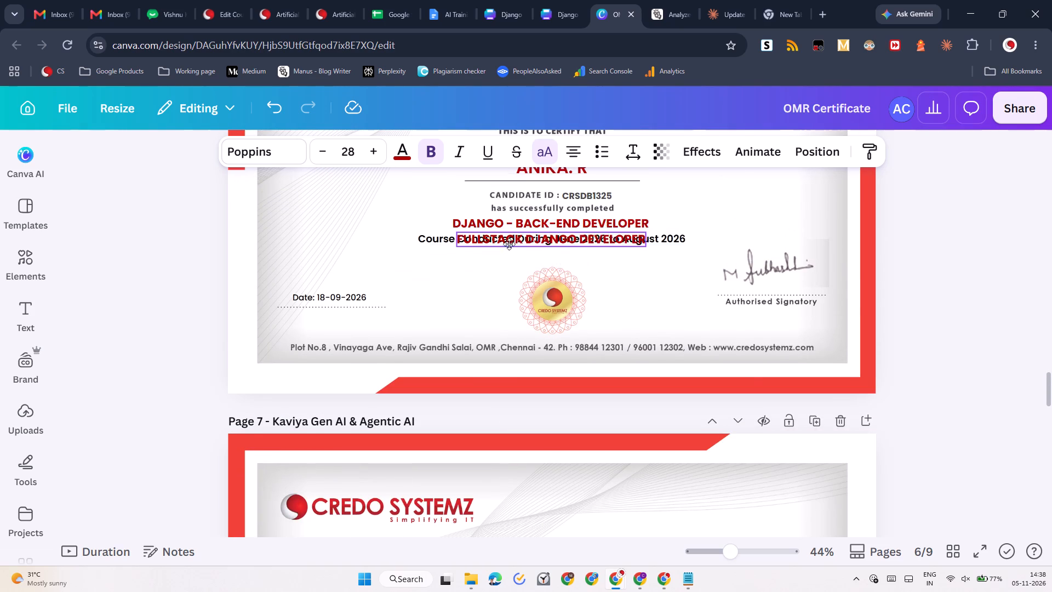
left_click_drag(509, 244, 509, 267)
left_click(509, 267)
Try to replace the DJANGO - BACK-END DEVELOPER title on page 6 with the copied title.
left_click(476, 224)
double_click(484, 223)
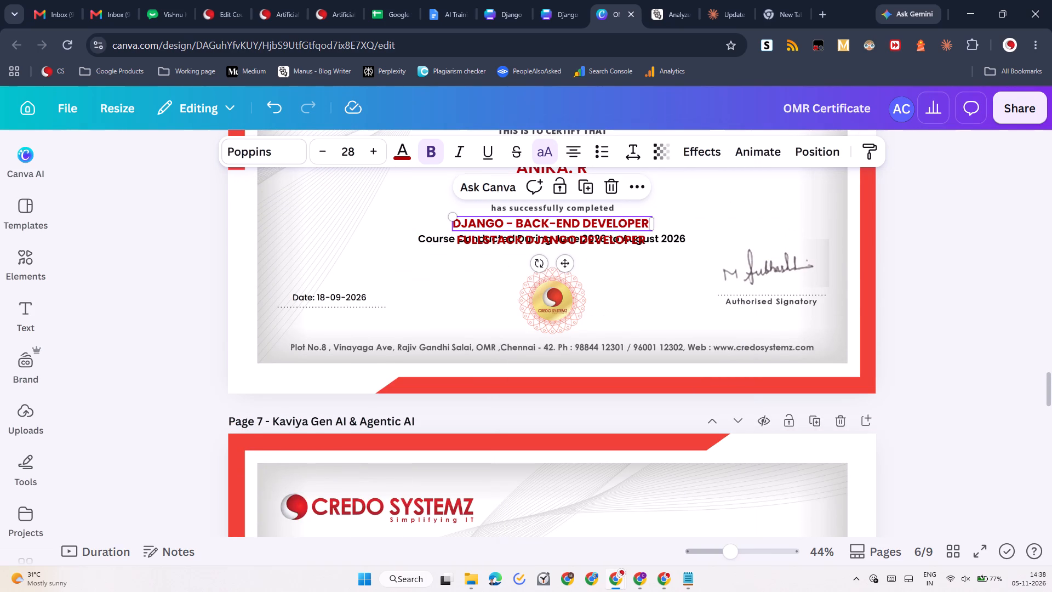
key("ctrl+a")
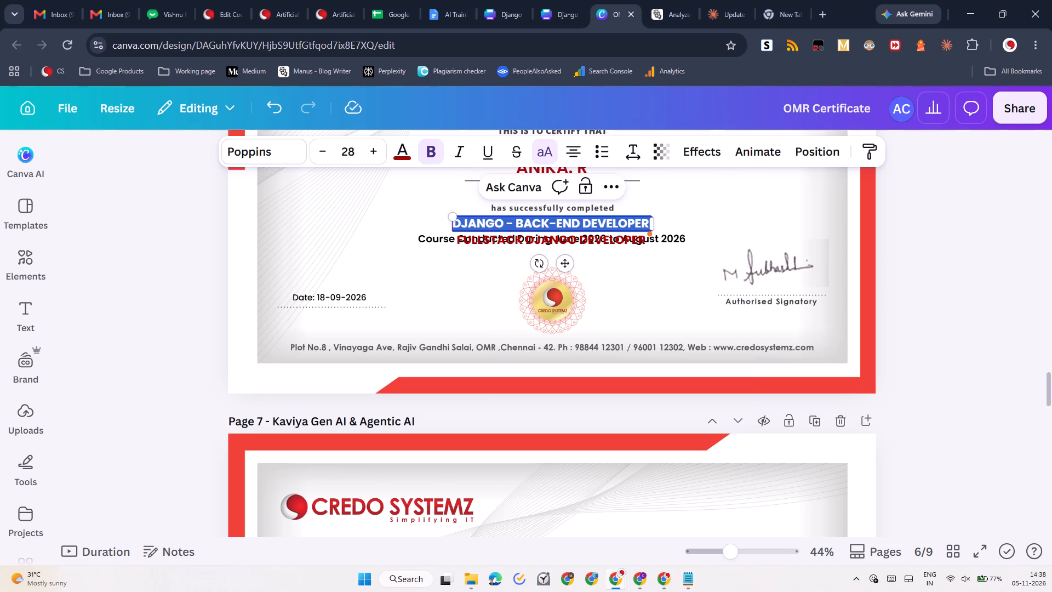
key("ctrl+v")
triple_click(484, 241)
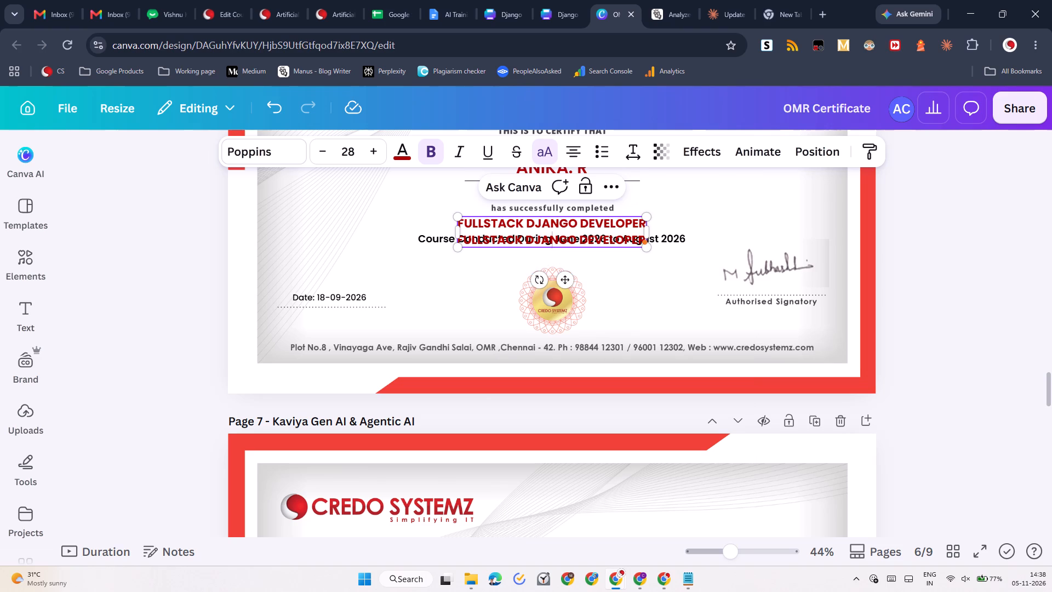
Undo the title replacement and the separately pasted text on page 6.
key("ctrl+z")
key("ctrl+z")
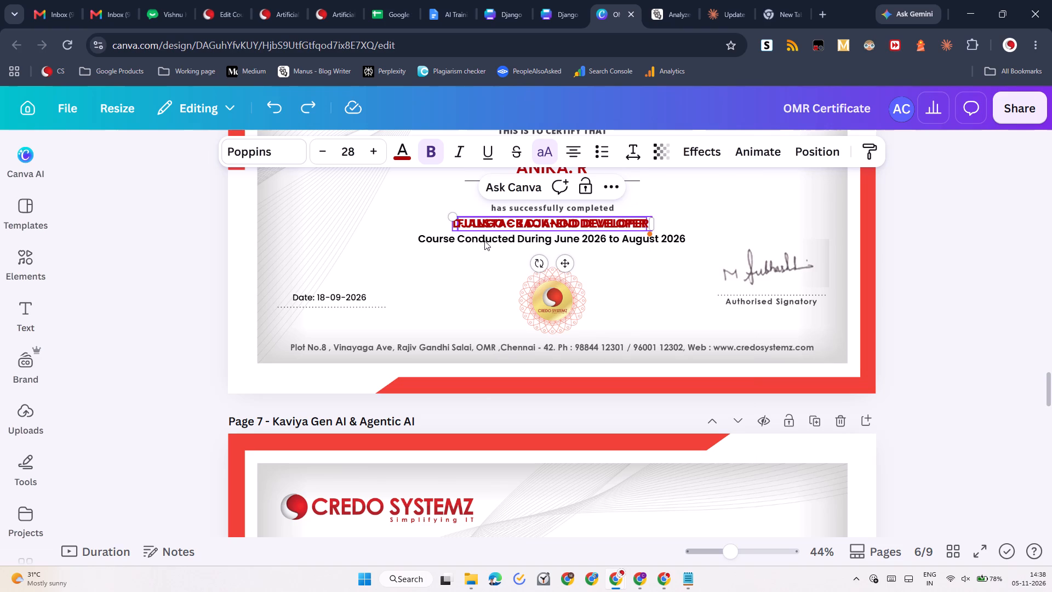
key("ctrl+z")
Replace the course title text on the page 6 certificate with the copied FULLSTACK DJANGO DEVELOPER.
double_click(483, 224)
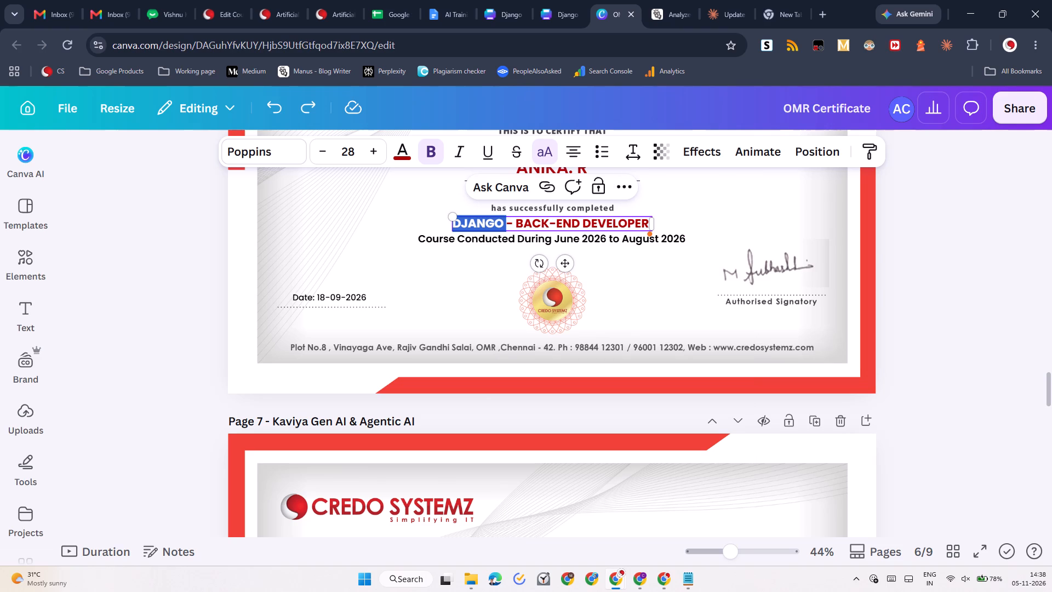
double_click(483, 224)
key("ctrl+v")
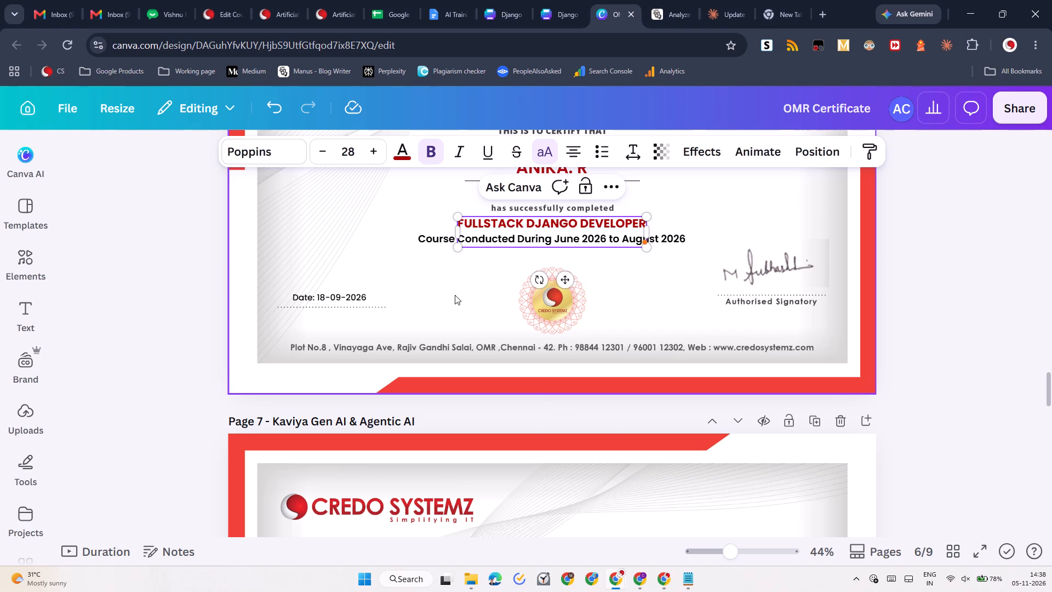
left_click(455, 295)
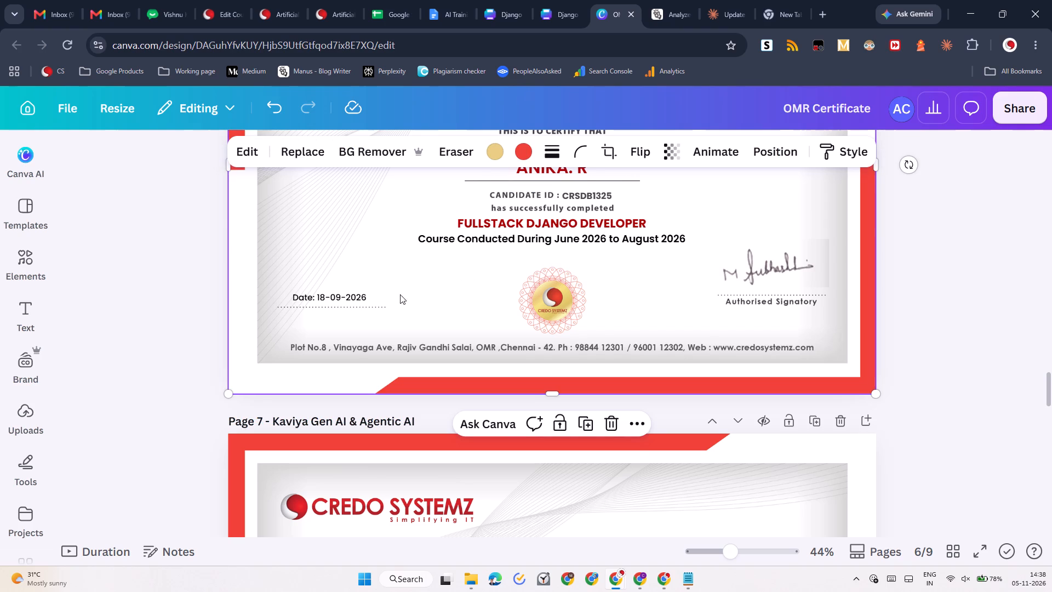
Compare the certificates on pages 6 and 7, checking course title, course dates, issue date and candidate ID.
scroll(400, 294, "down", 5)
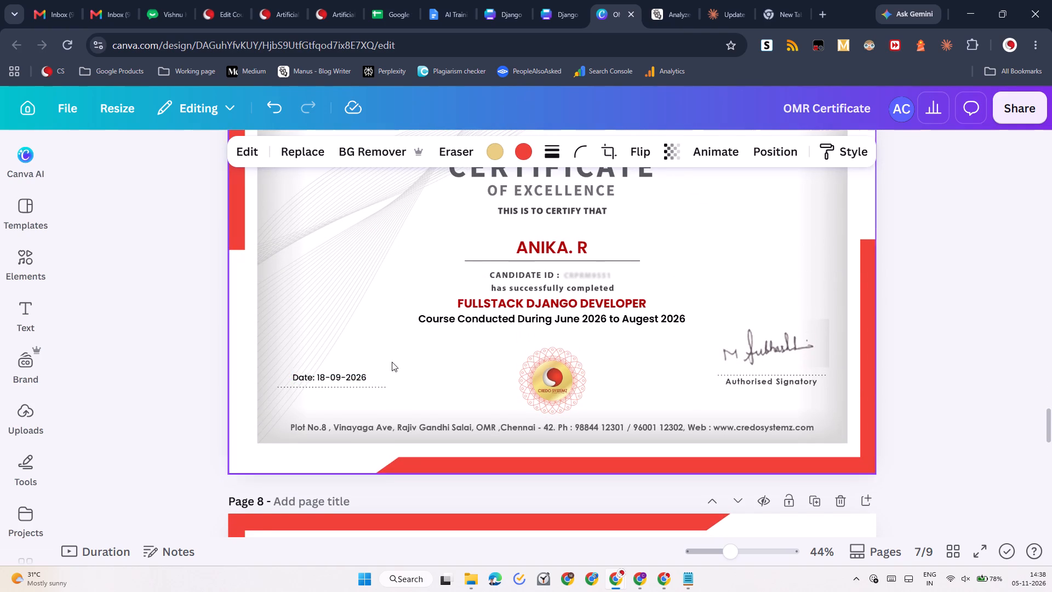
scroll(393, 361, "down", 3)
scroll(396, 359, "up", 1)
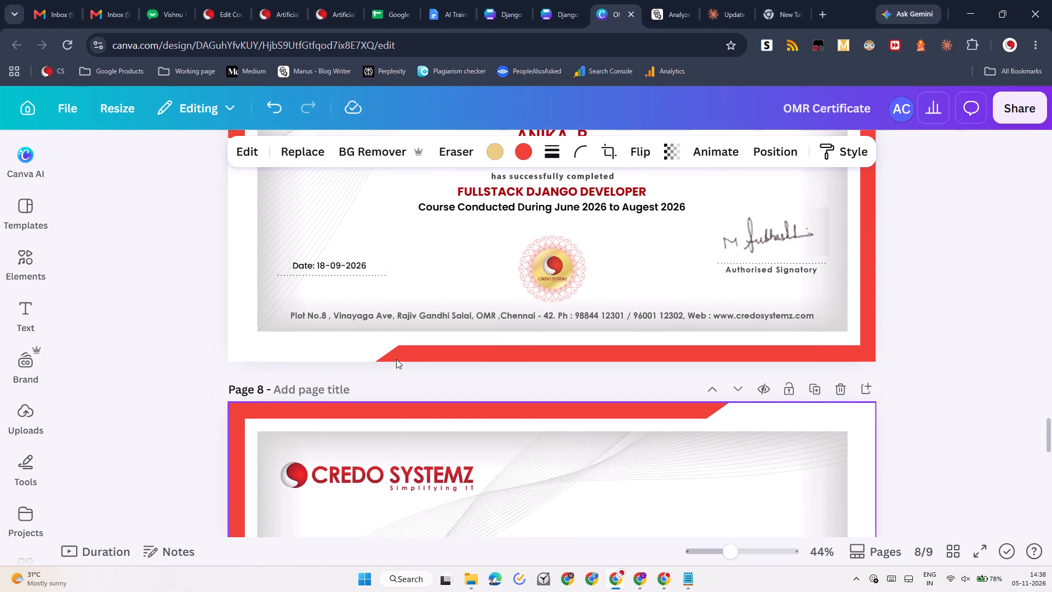
scroll(396, 359, "up", 3)
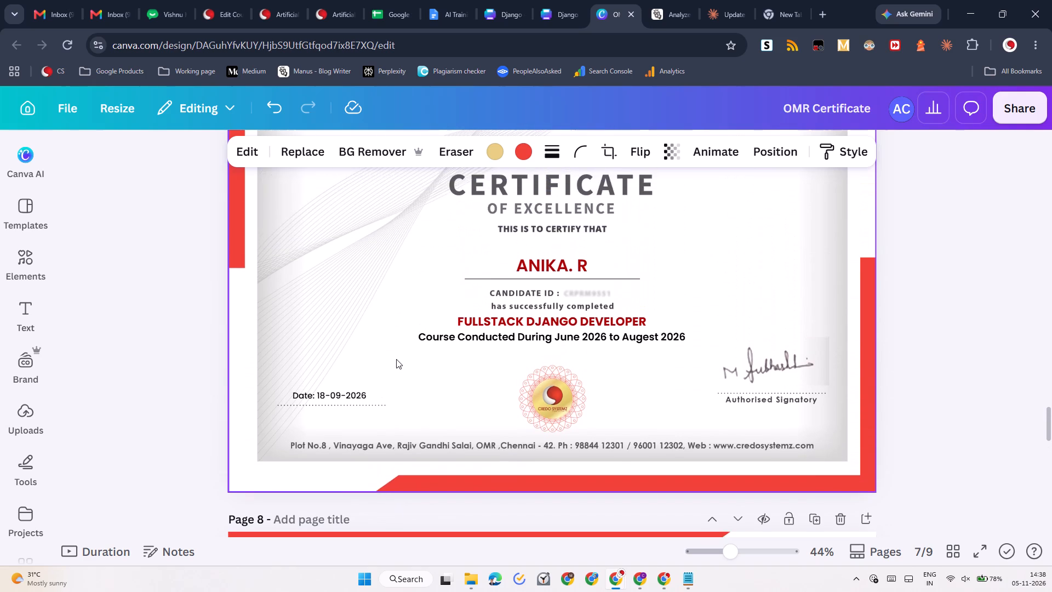
scroll(396, 359, "up", 7)
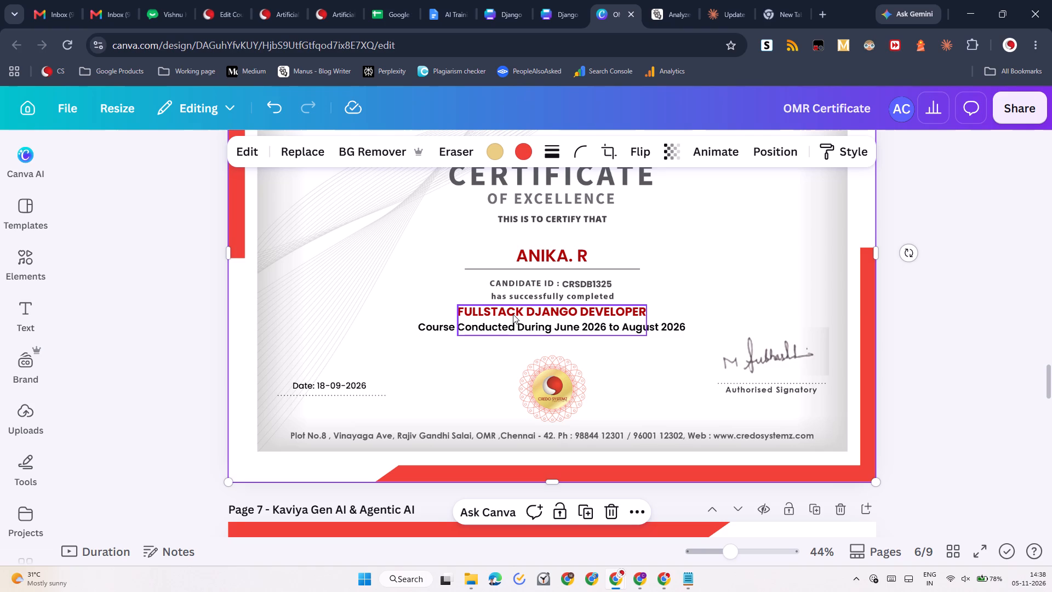
scroll(450, 278, "up", 1)
scroll(459, 345, "down", 3)
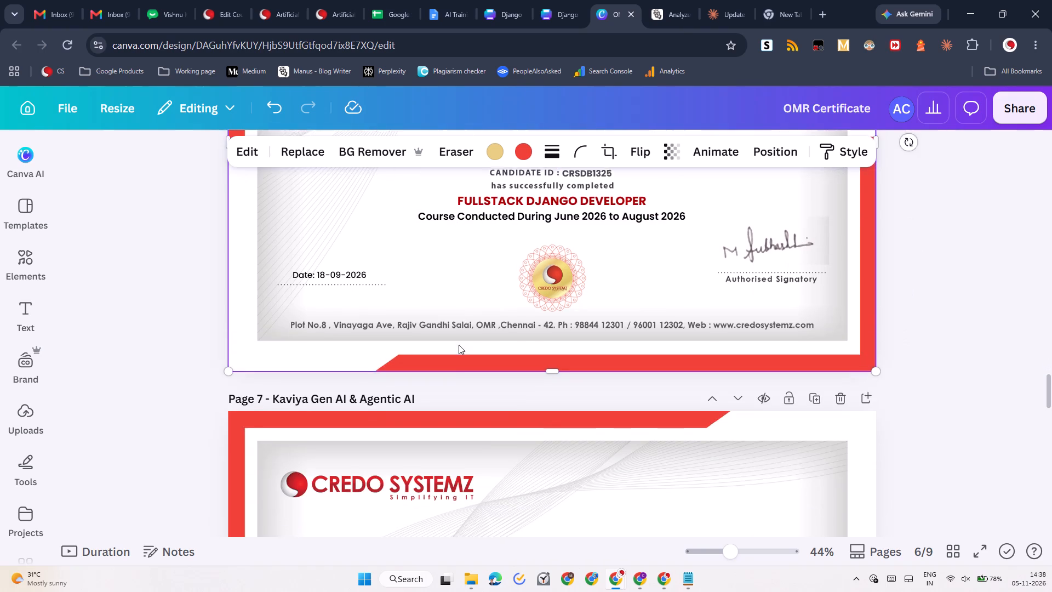
scroll(459, 345, "down", 3)
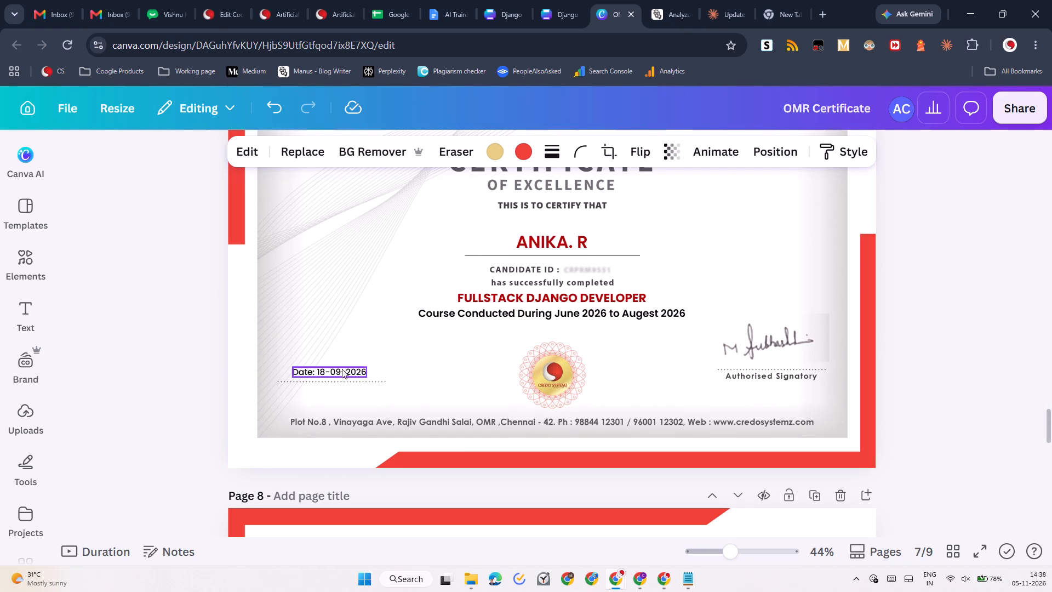
scroll(379, 363, "up", 2)
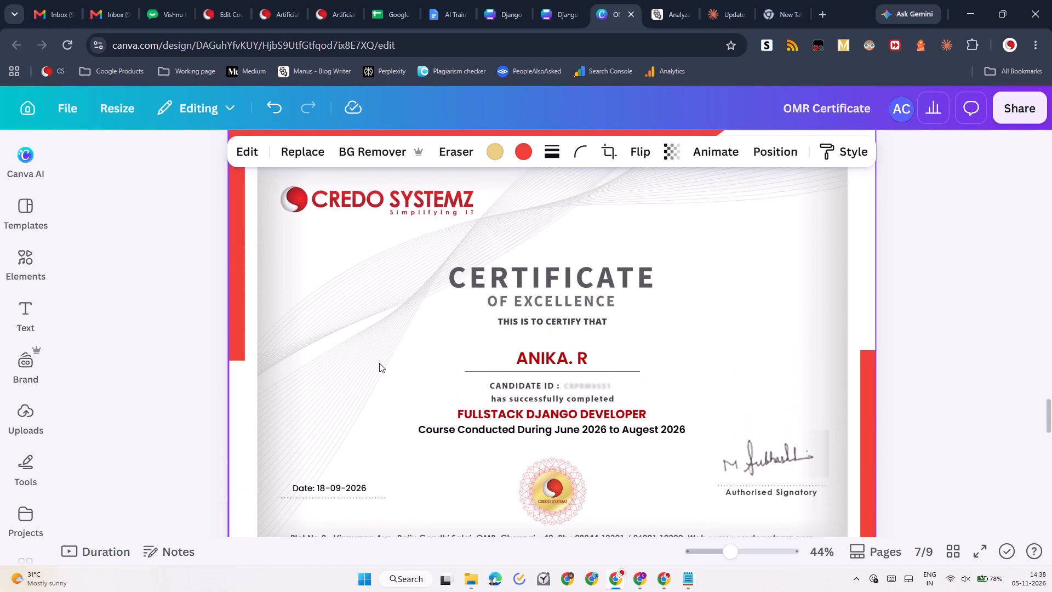
scroll(379, 363, "up", 5)
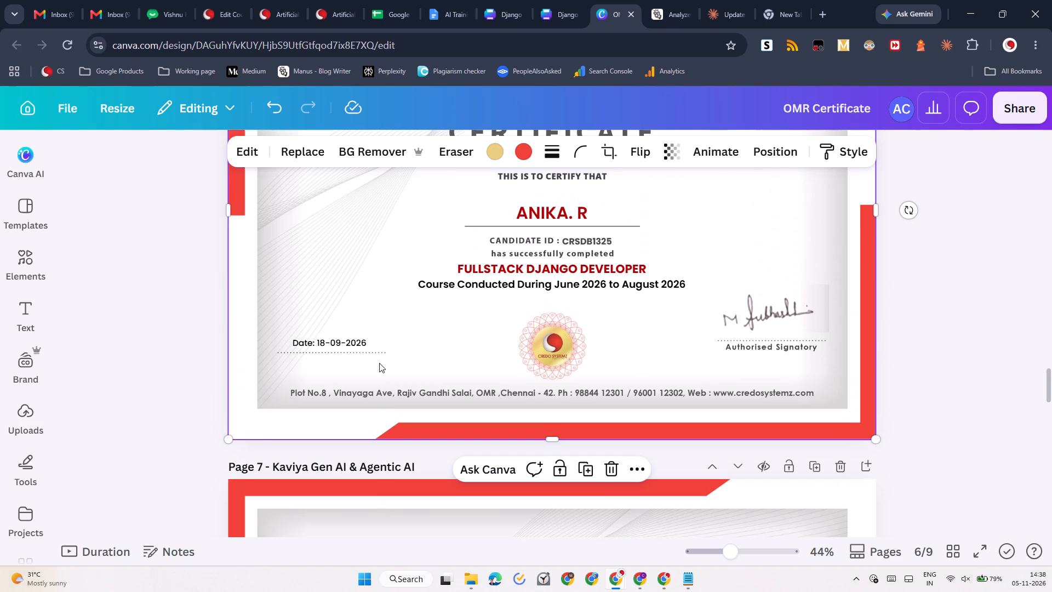
scroll(379, 363, "down", 5)
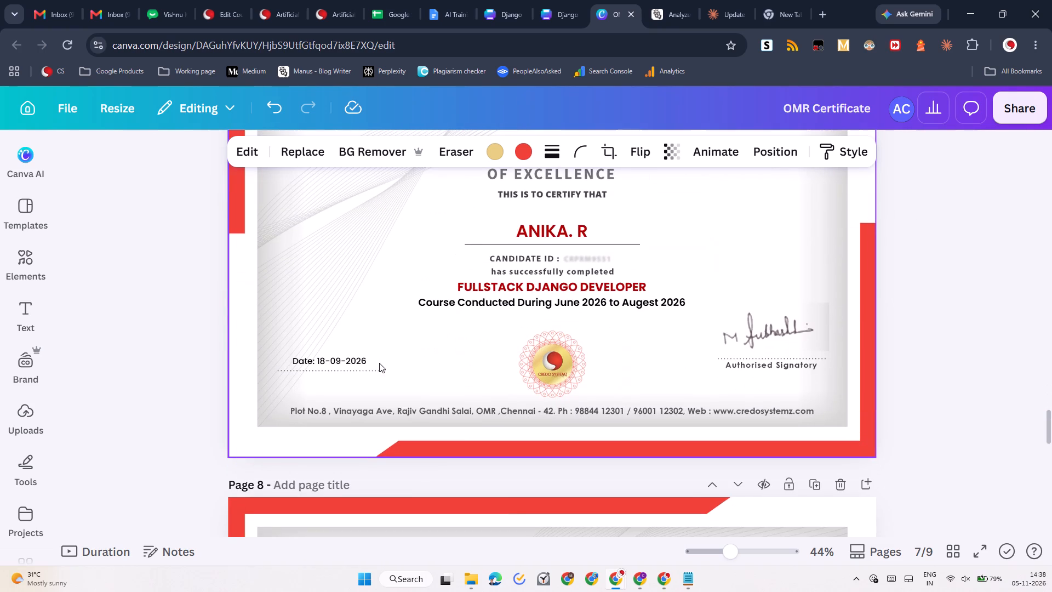
scroll(380, 366, "up", 1)
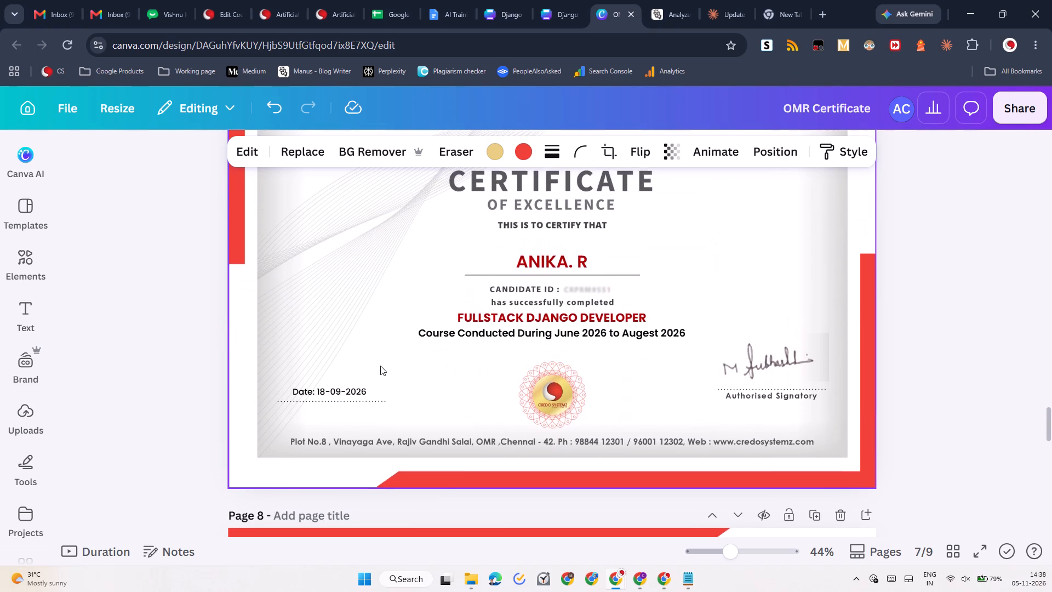
scroll(380, 366, "up", 7)
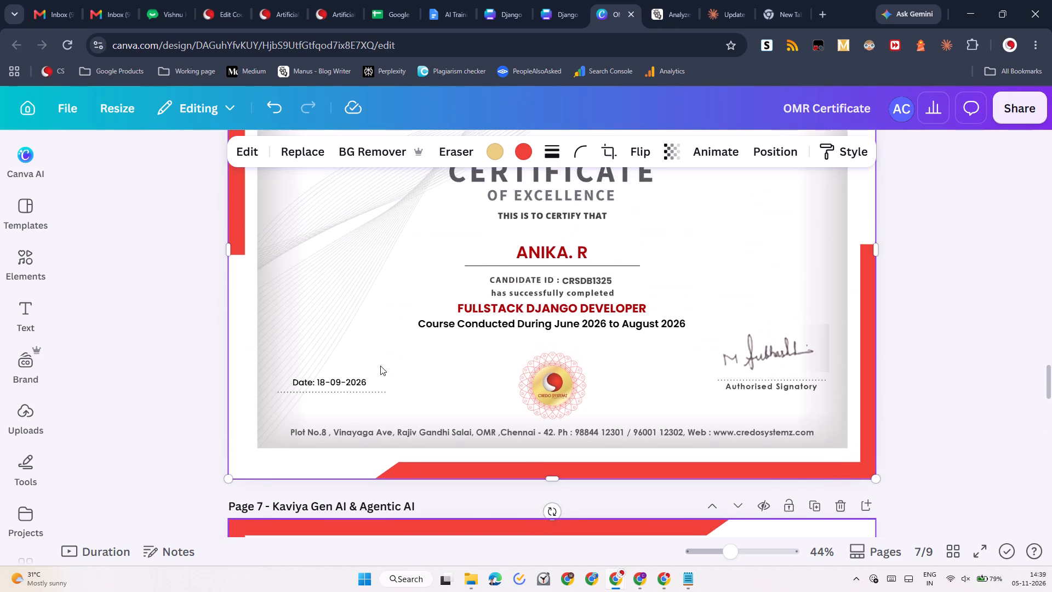
scroll(380, 366, "down", 4)
scroll(380, 366, "up", 4)
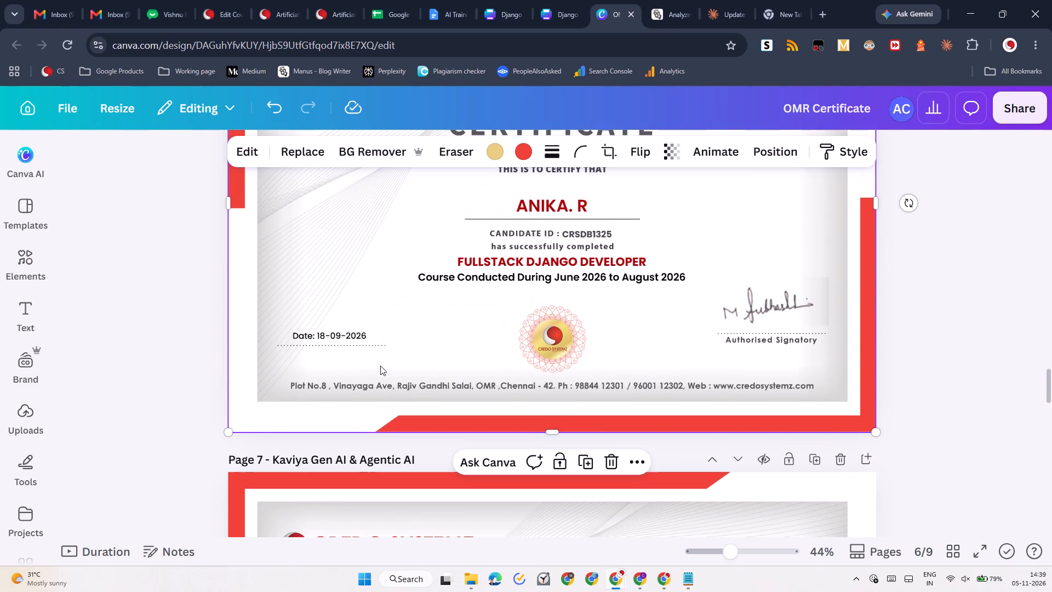
left_click(589, 230)
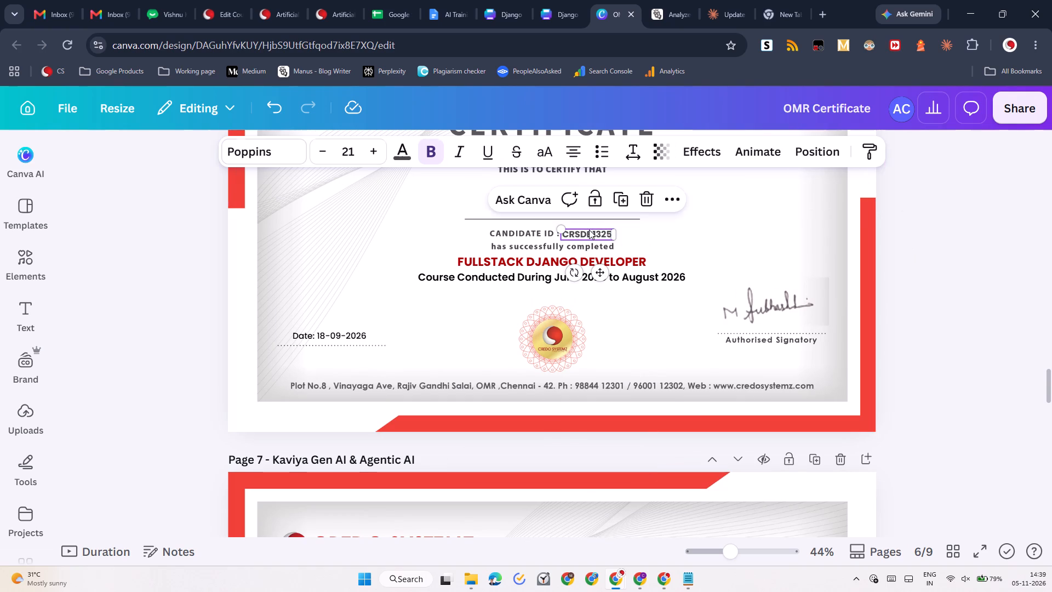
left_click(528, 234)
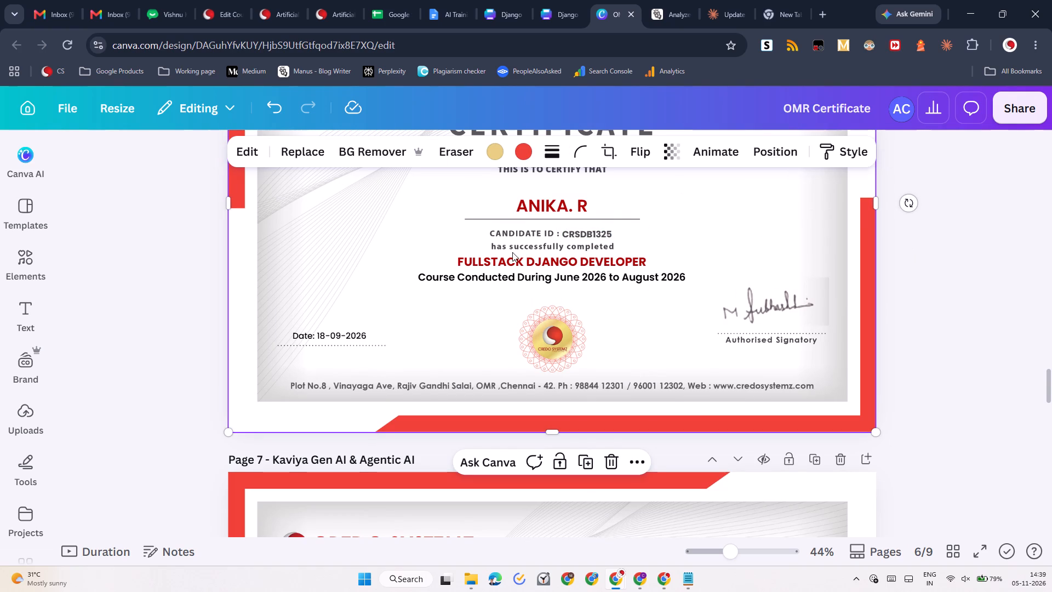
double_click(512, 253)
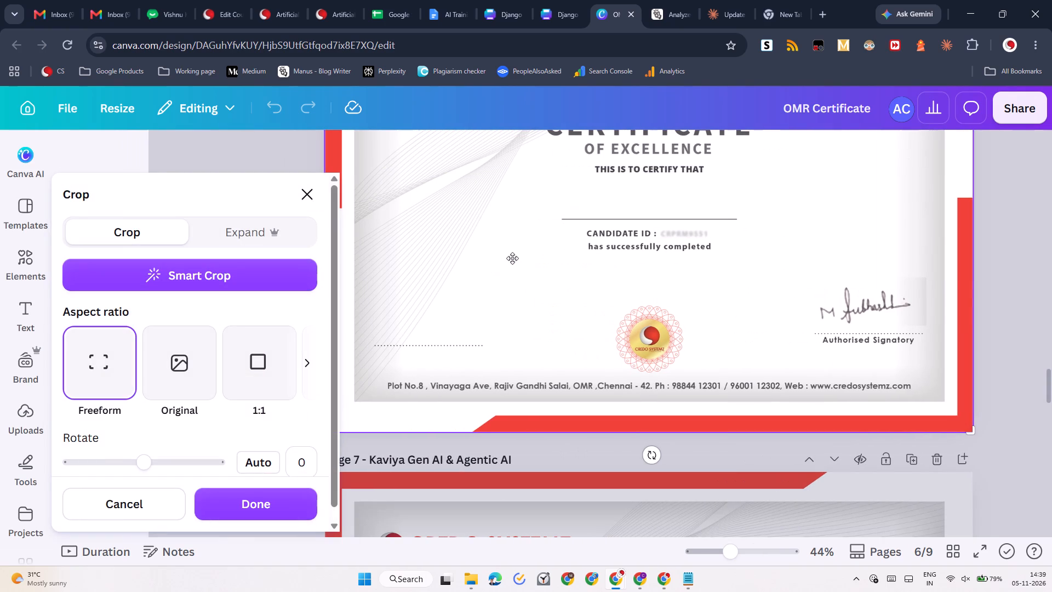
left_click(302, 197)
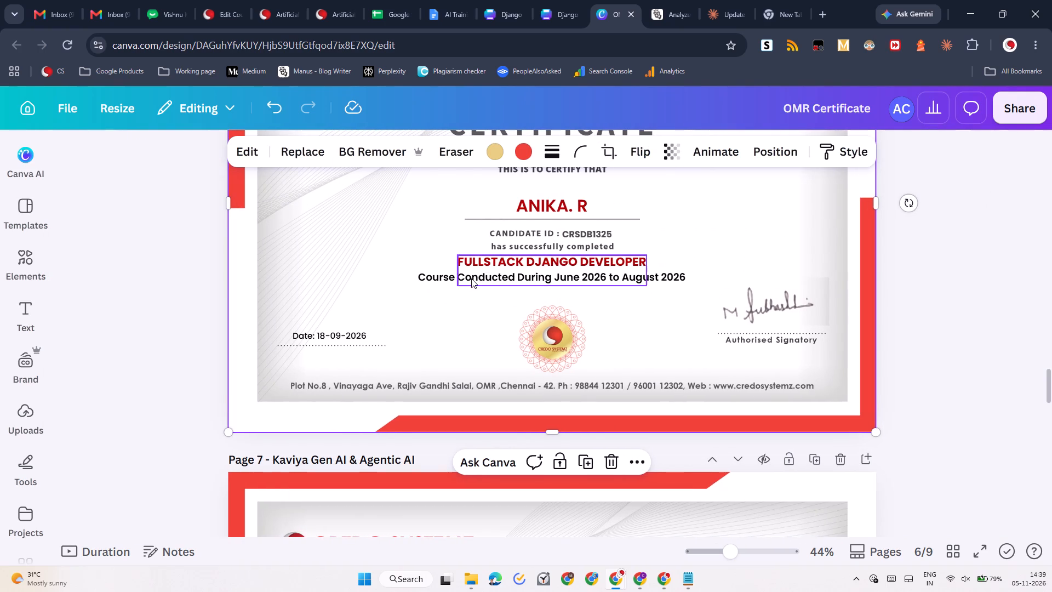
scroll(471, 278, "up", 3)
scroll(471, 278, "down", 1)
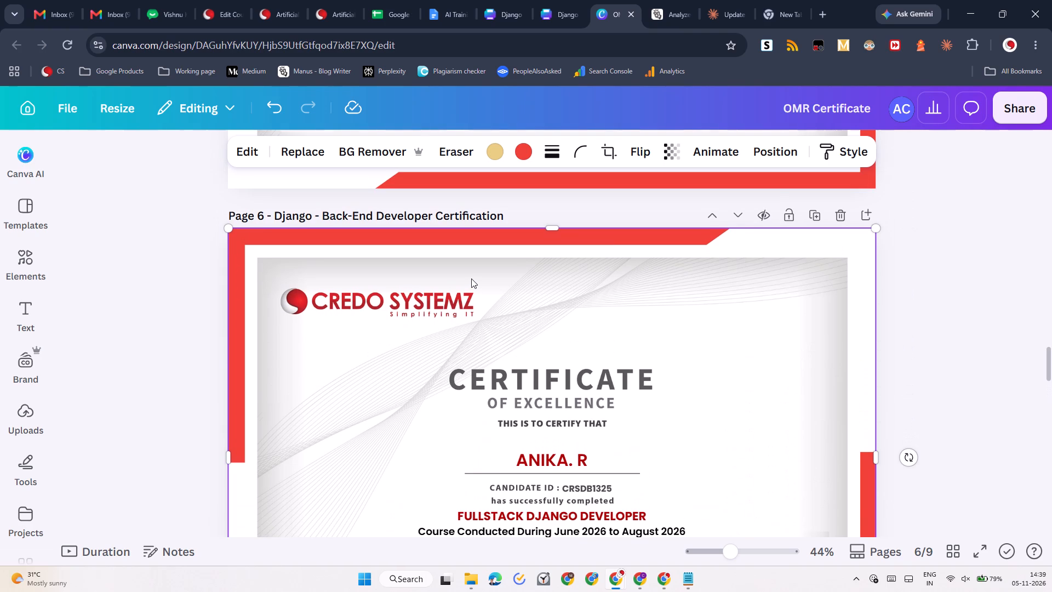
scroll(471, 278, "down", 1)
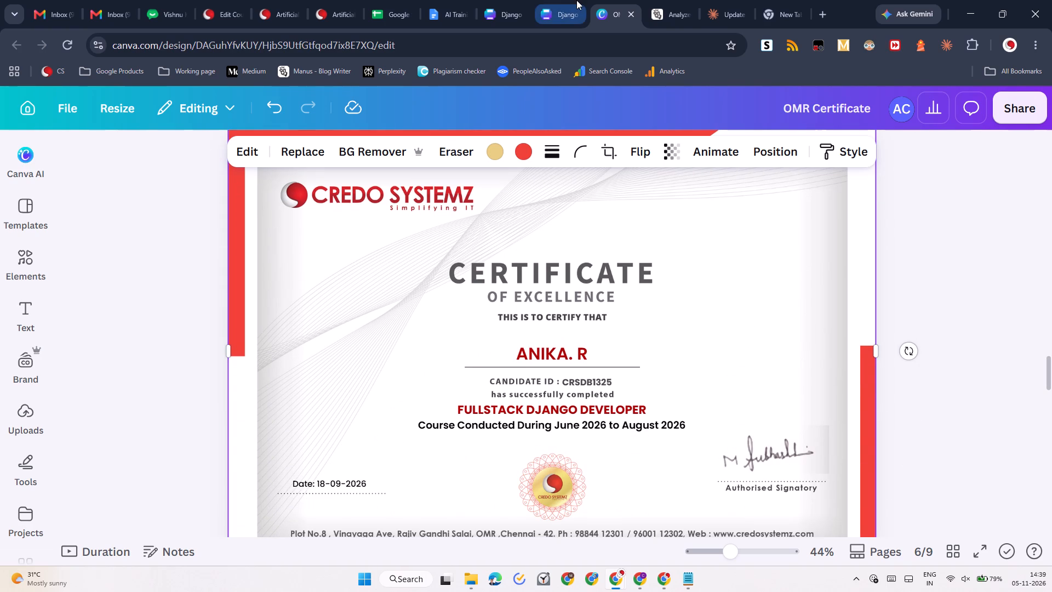
Compare the page 4 certificate in the Django - Back-End Developer Course Syllabus with the OMR Certificate page 6, checking title, candidate ID and dates.
left_click(564, 0)
scroll(516, 330, "down", 5)
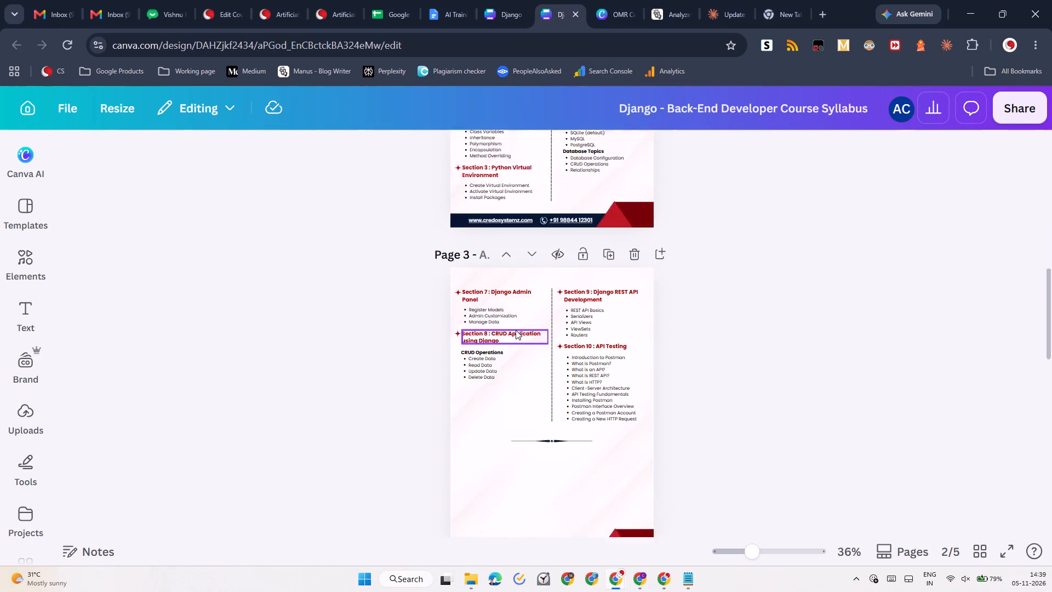
scroll(541, 432, "down", 3)
scroll(561, 324, "up", 2)
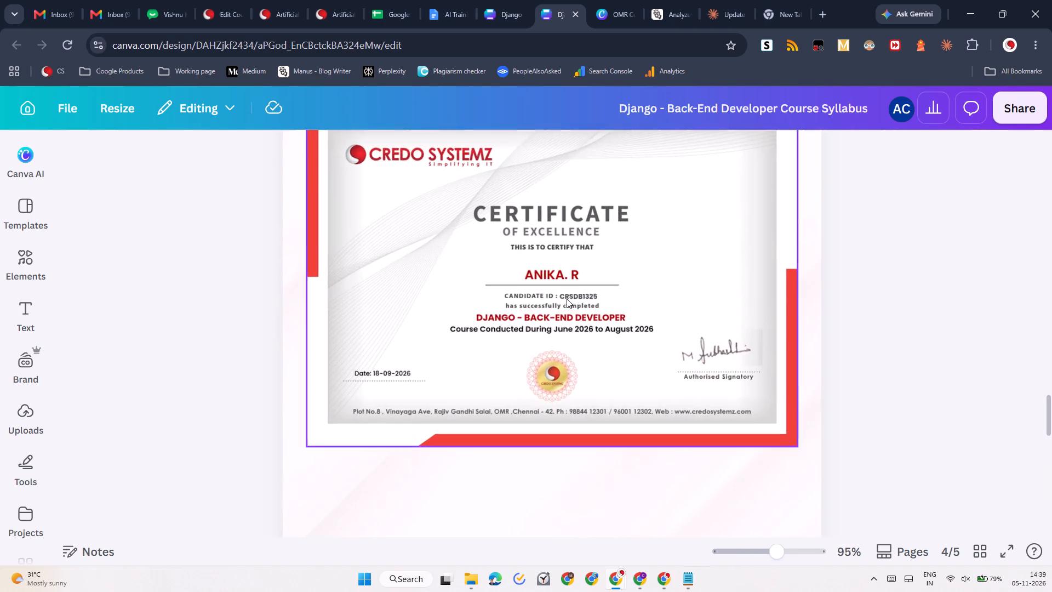
left_click(595, 291)
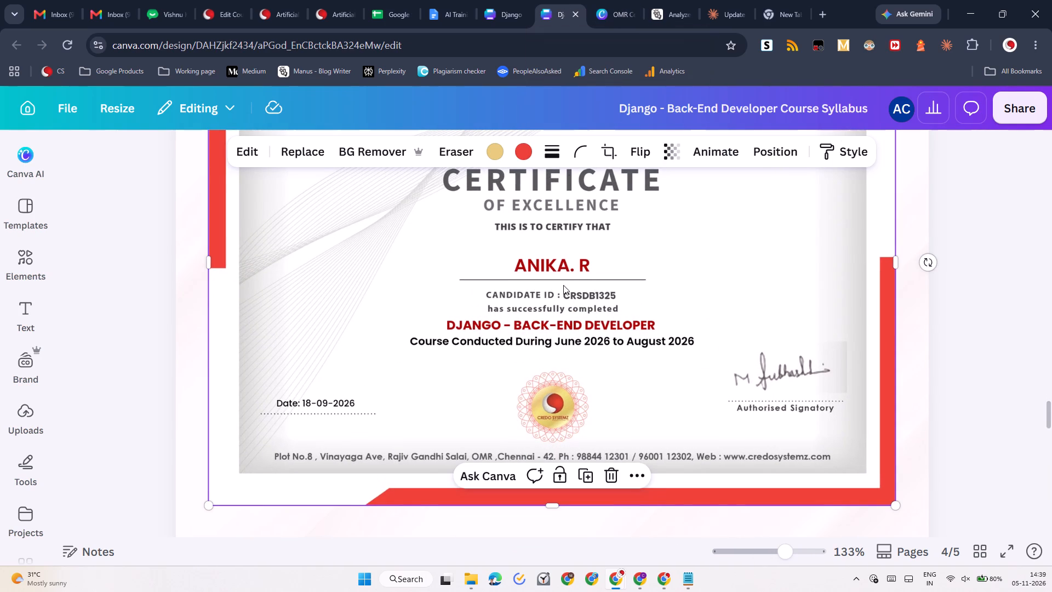
scroll(563, 294, "up", 1)
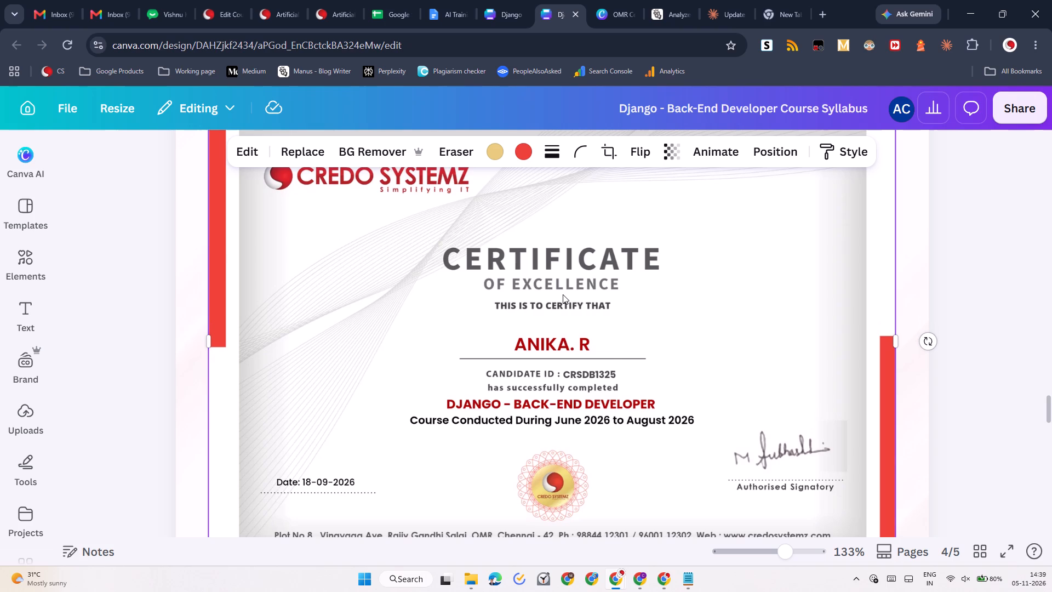
left_click(629, 0)
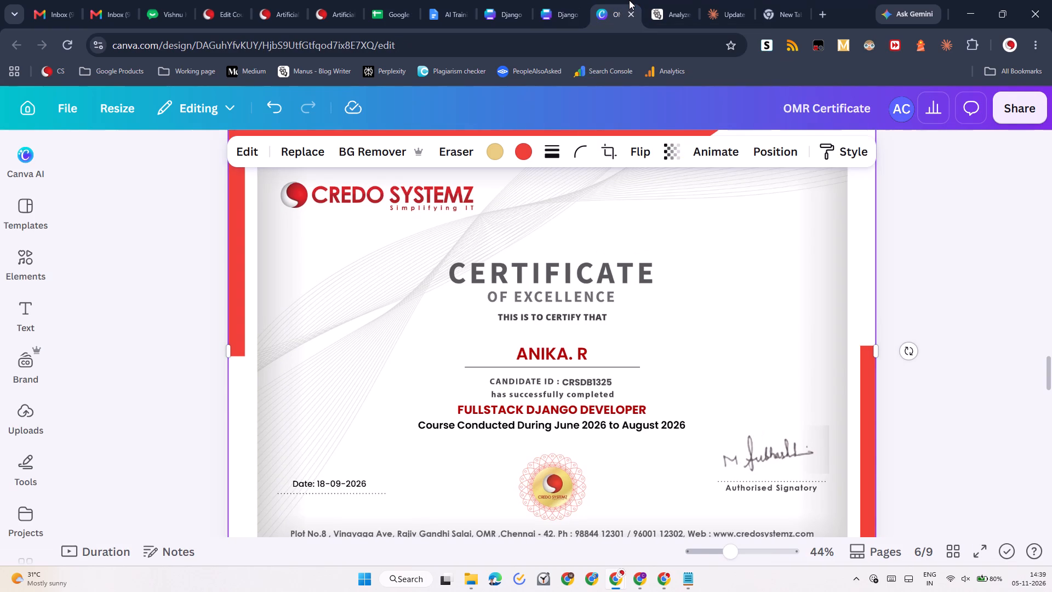
left_click(561, 0)
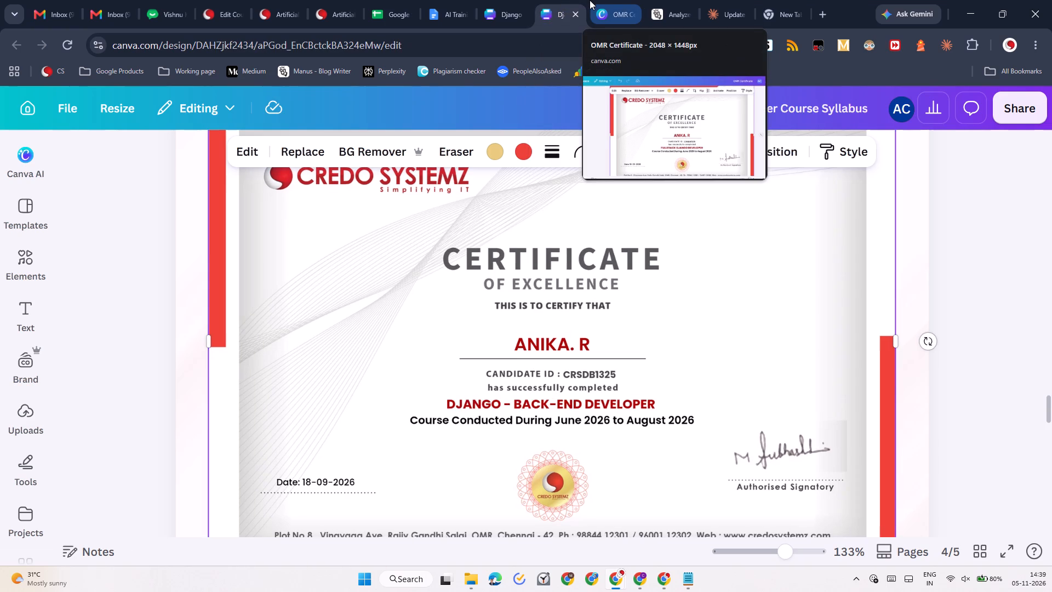
left_click(613, 0)
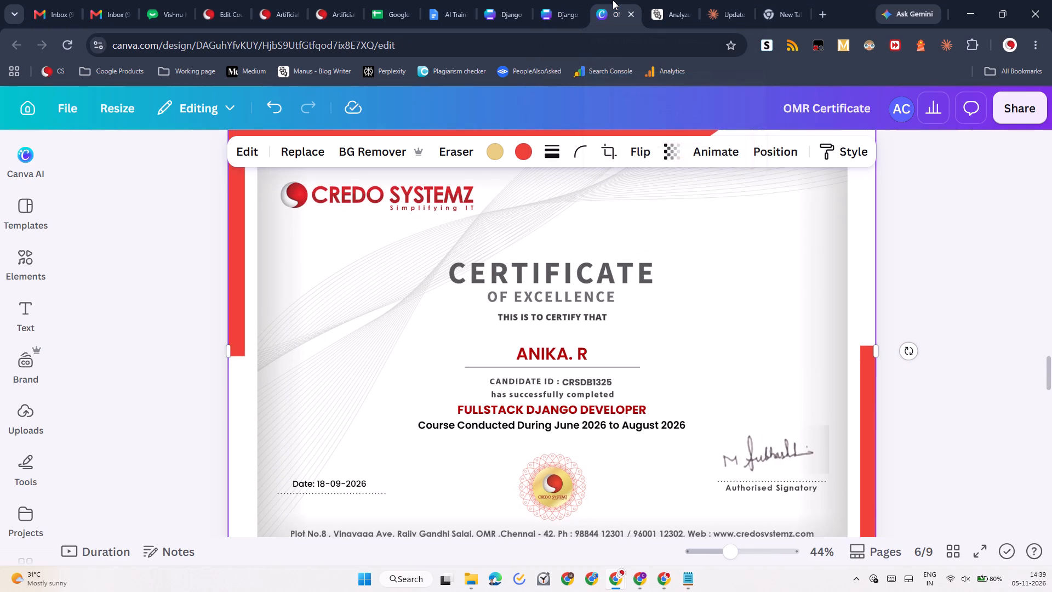
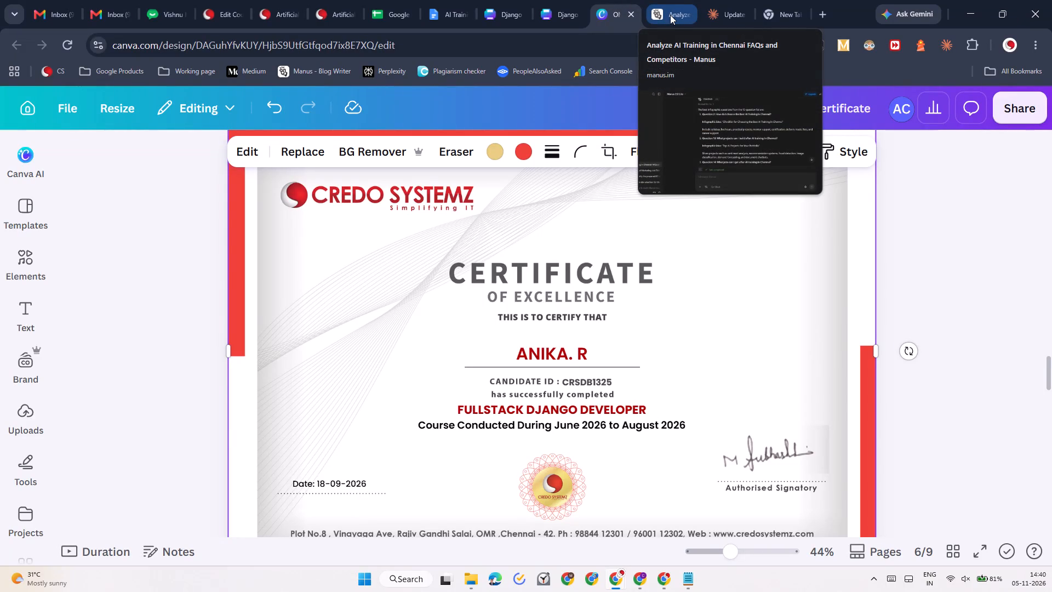
Download only page 6 of the OMR Certificate design as a PNG, saved as Django - Back-End Developer Certification in Downloads.
left_click(431, 260)
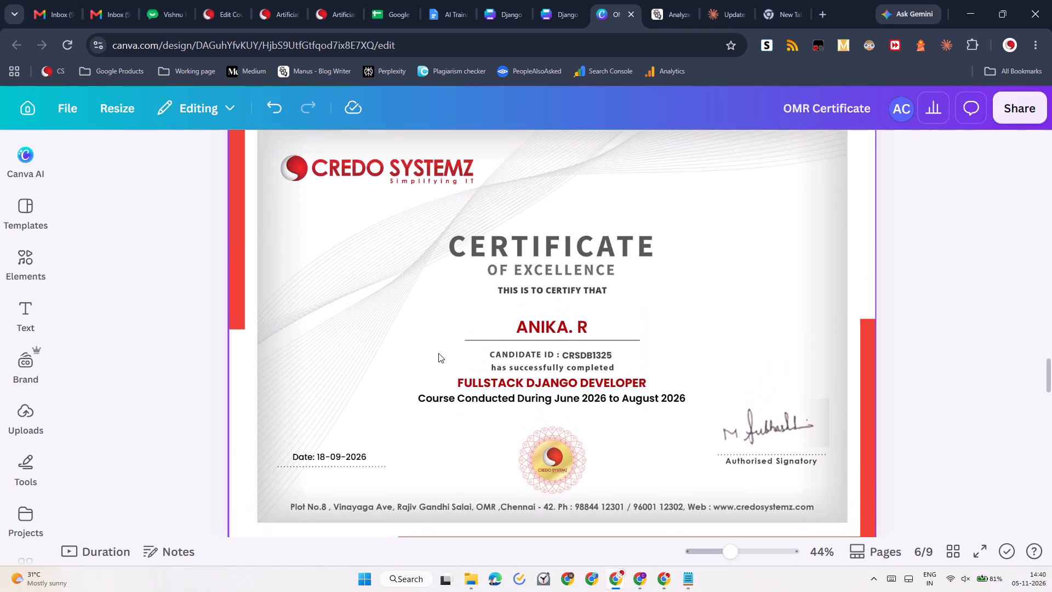
scroll(477, 319, "up", 1)
left_click(558, 269)
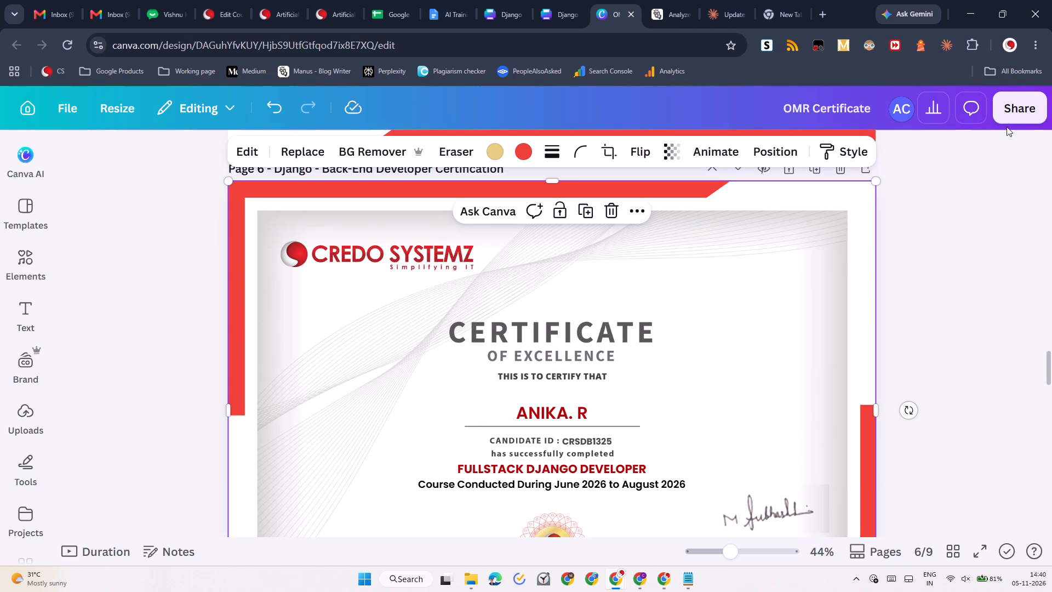
left_click(1031, 105)
scroll(828, 426, "up", 1)
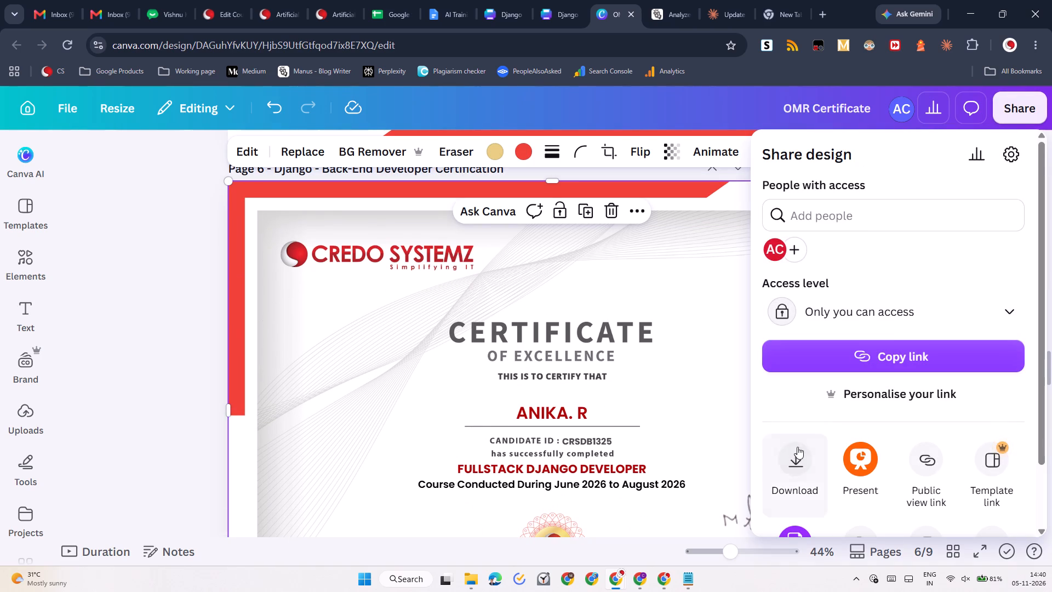
scroll(797, 447, "up", 1)
left_click(796, 447)
scroll(951, 431, "down", 3)
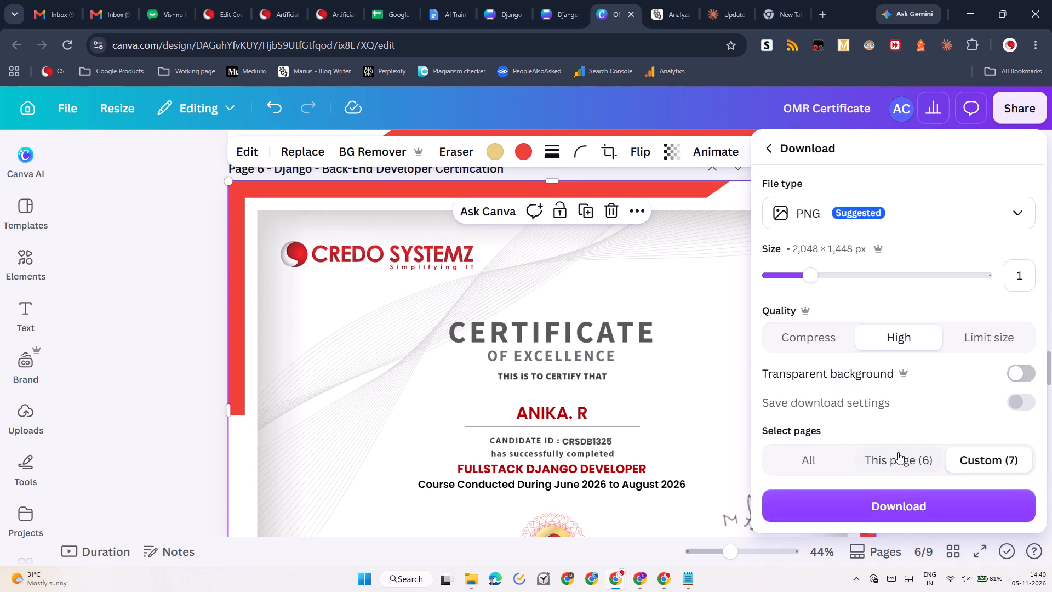
left_click(898, 452)
scroll(895, 490, "down", 1)
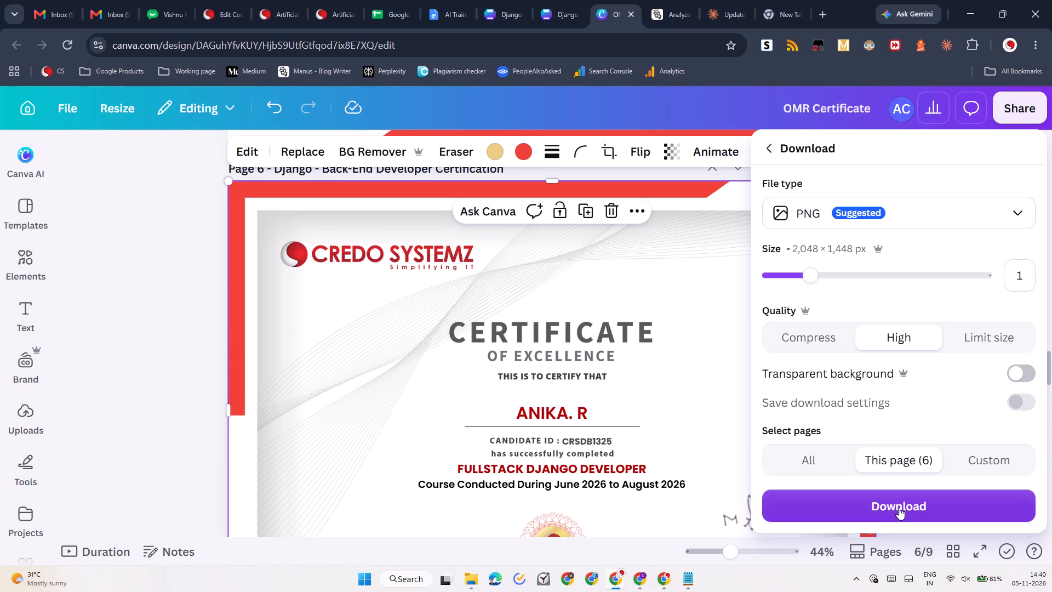
left_click(899, 508)
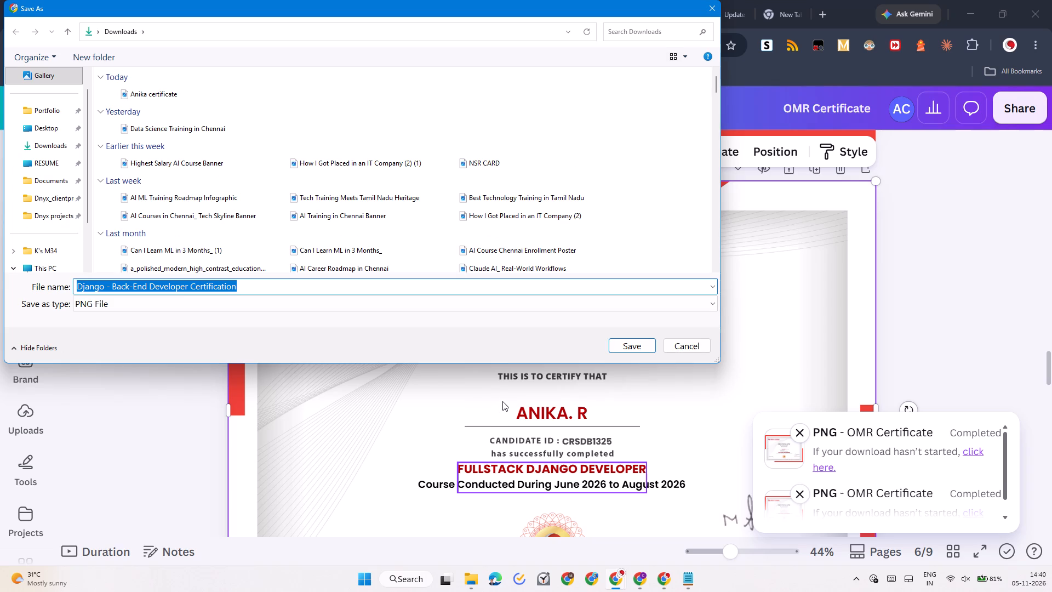
left_click(621, 348)
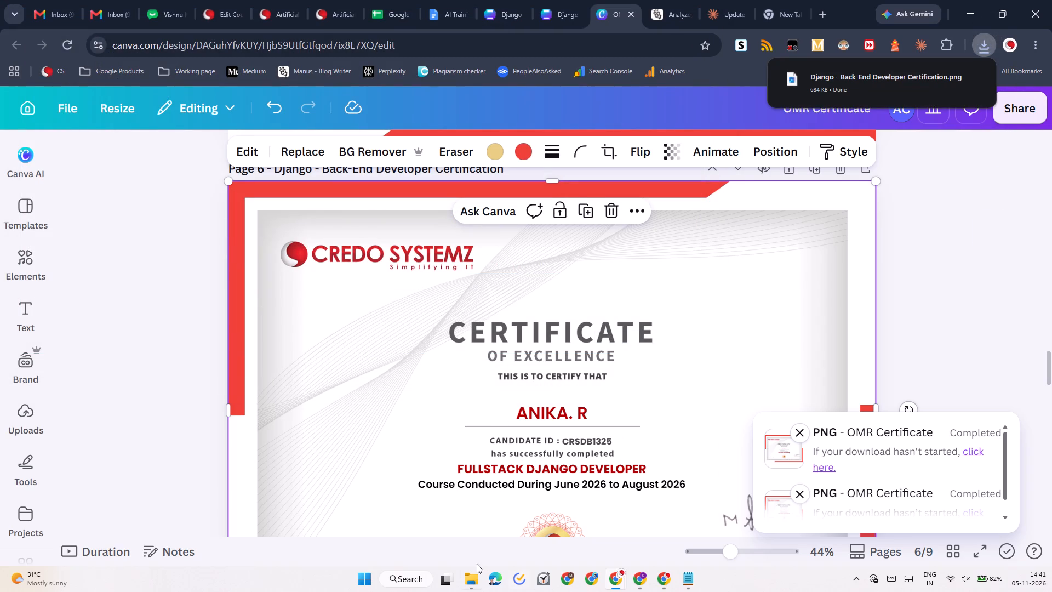
In the Downloads folder, view the earlier certificate image and the new Django - Back-End Developer Certification image to compare their details.
left_click(472, 579)
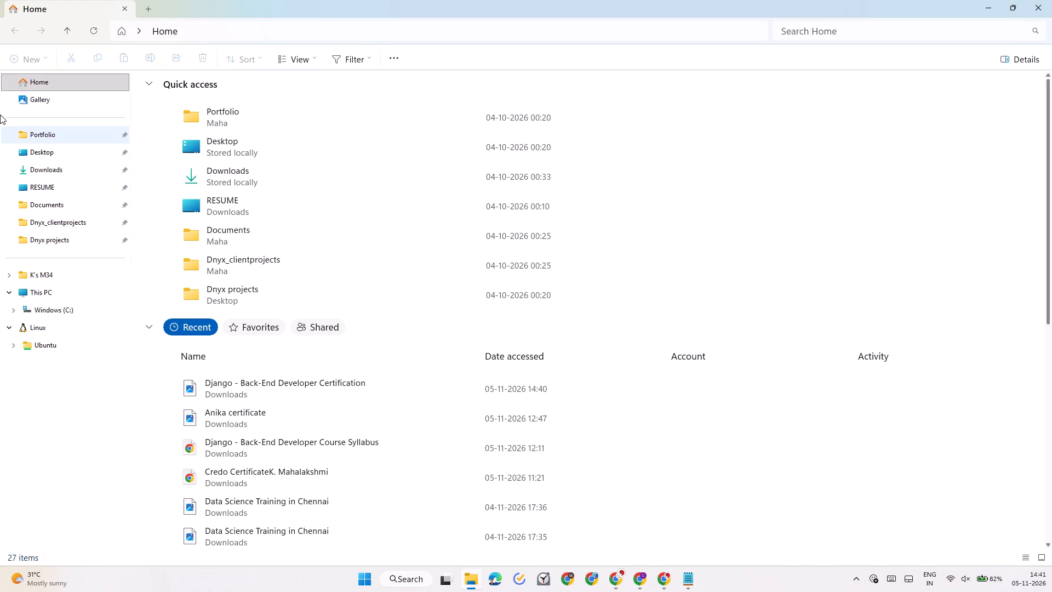
left_click(55, 170)
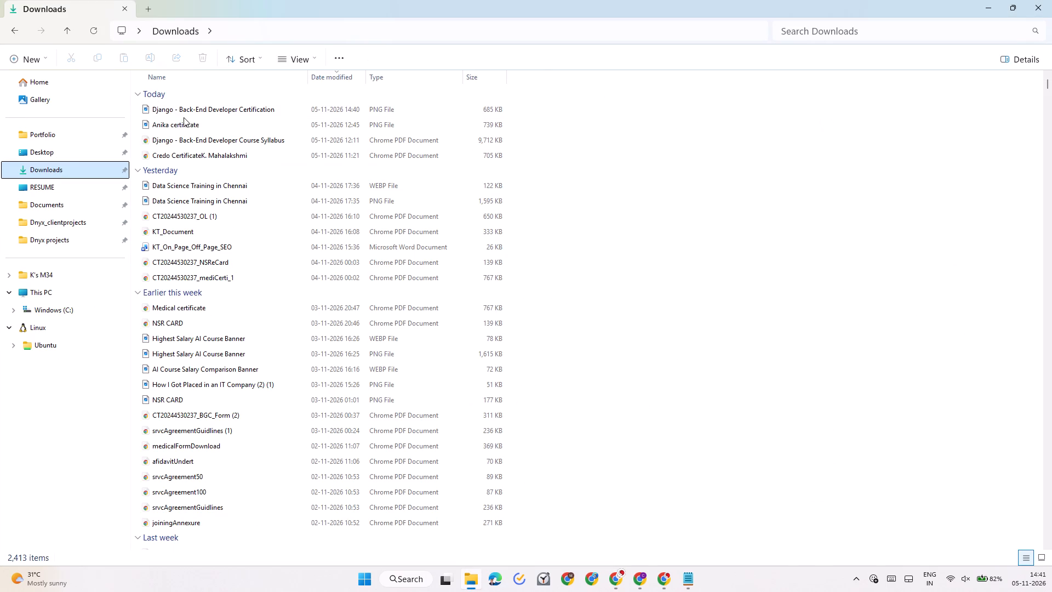
triple_click(185, 123)
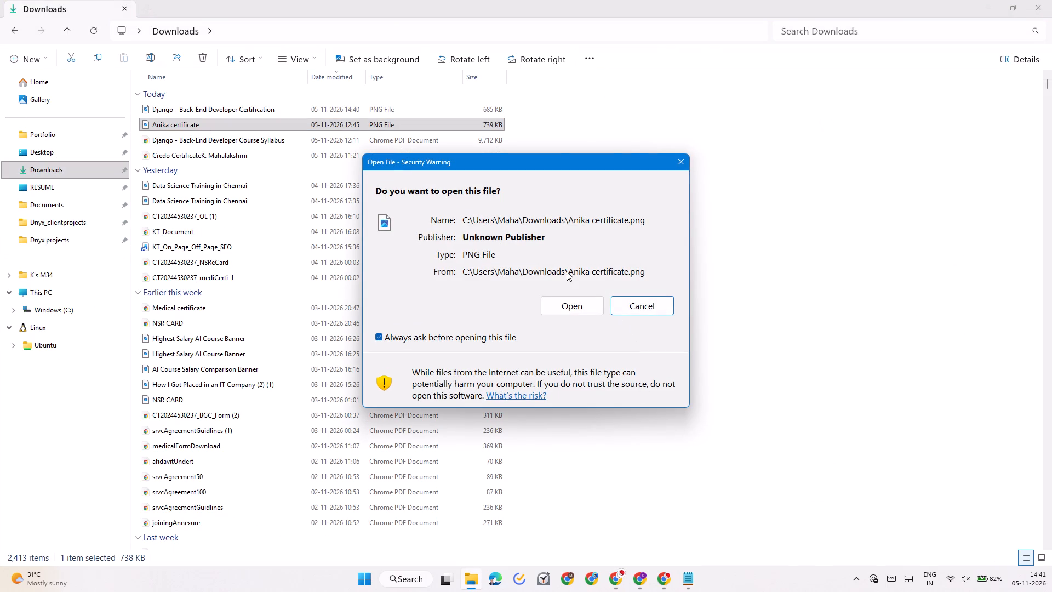
double_click(571, 301)
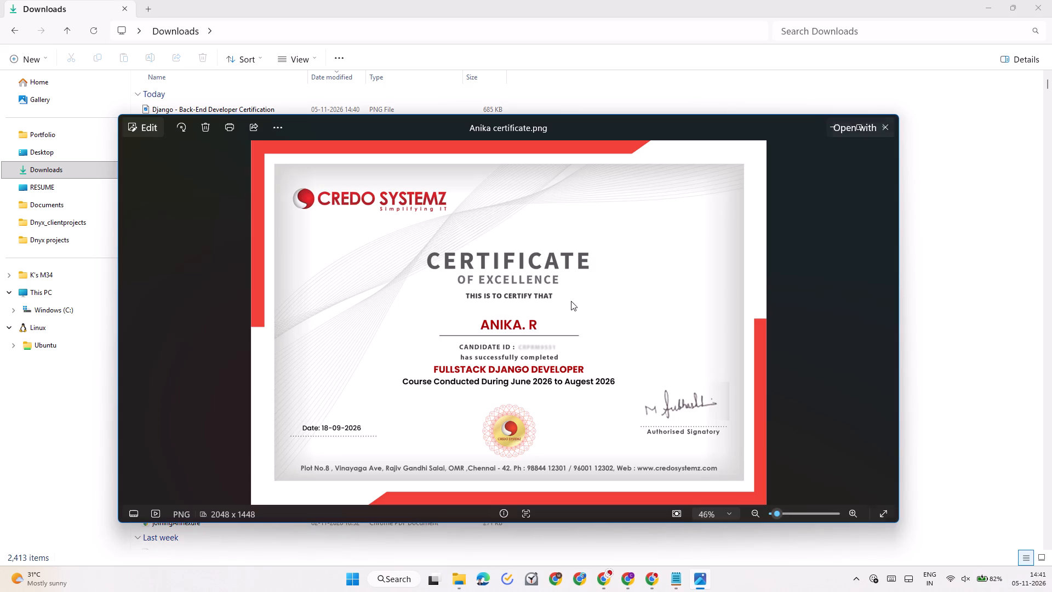
left_click(890, 124)
triple_click(205, 108)
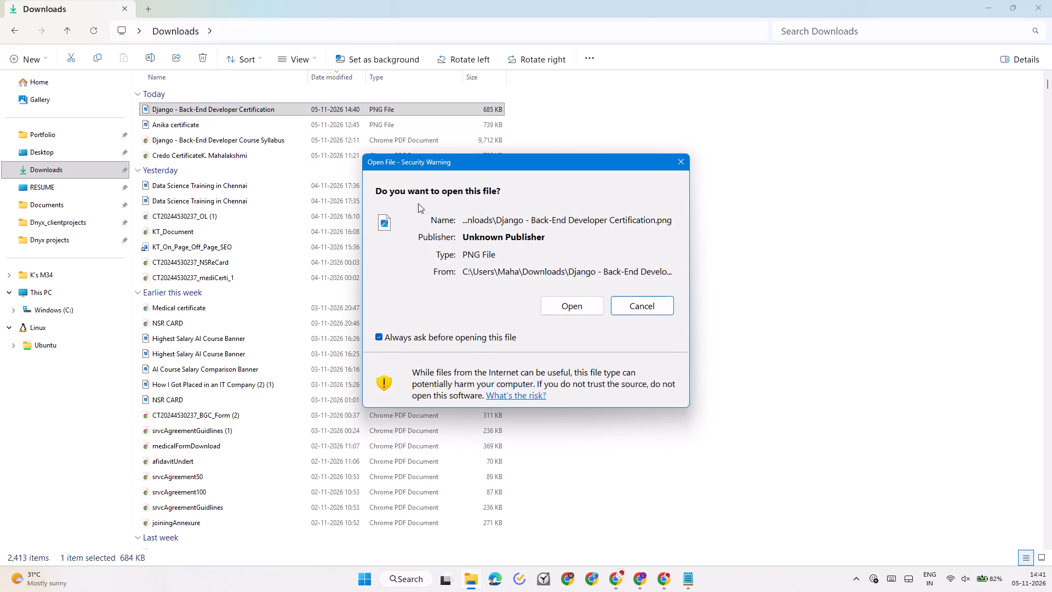
double_click(559, 303)
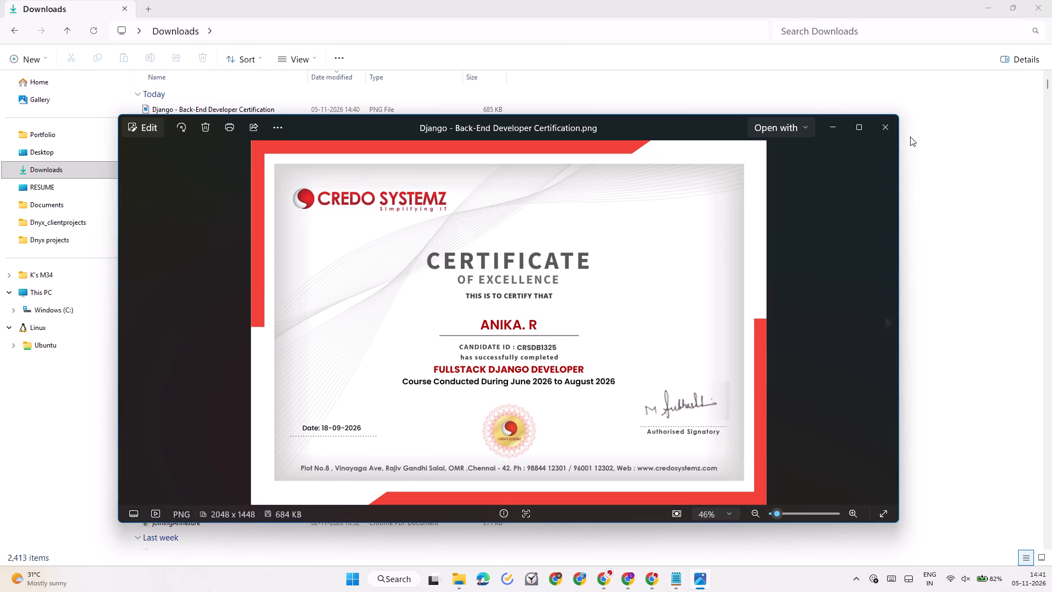
left_click(878, 122)
Copy the Django - Back-End Developer Certification image from Photos and return to the browser, keeping its open pages.
double_click(199, 107)
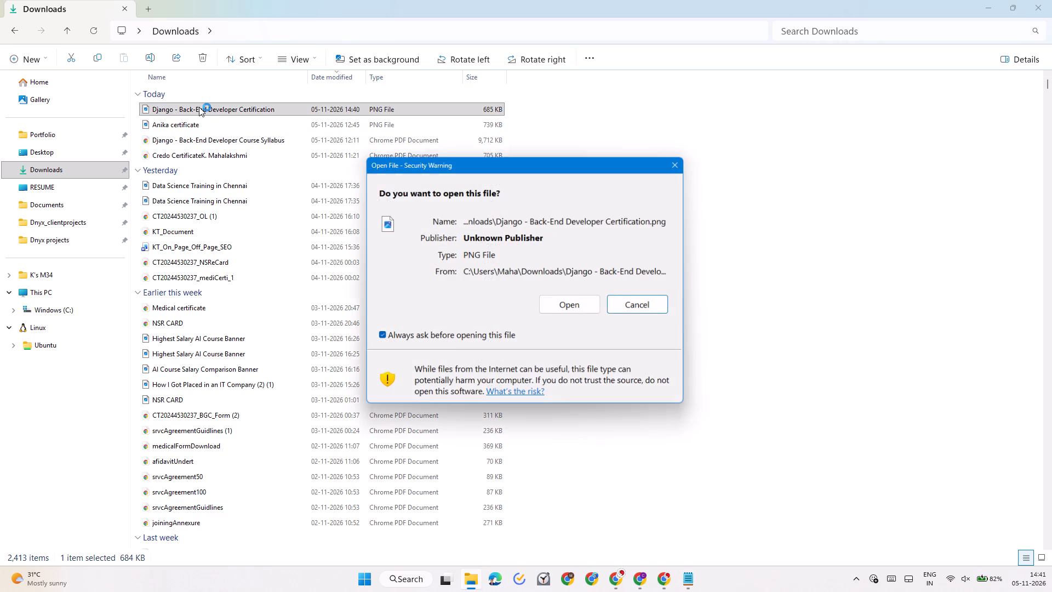
double_click(599, 305)
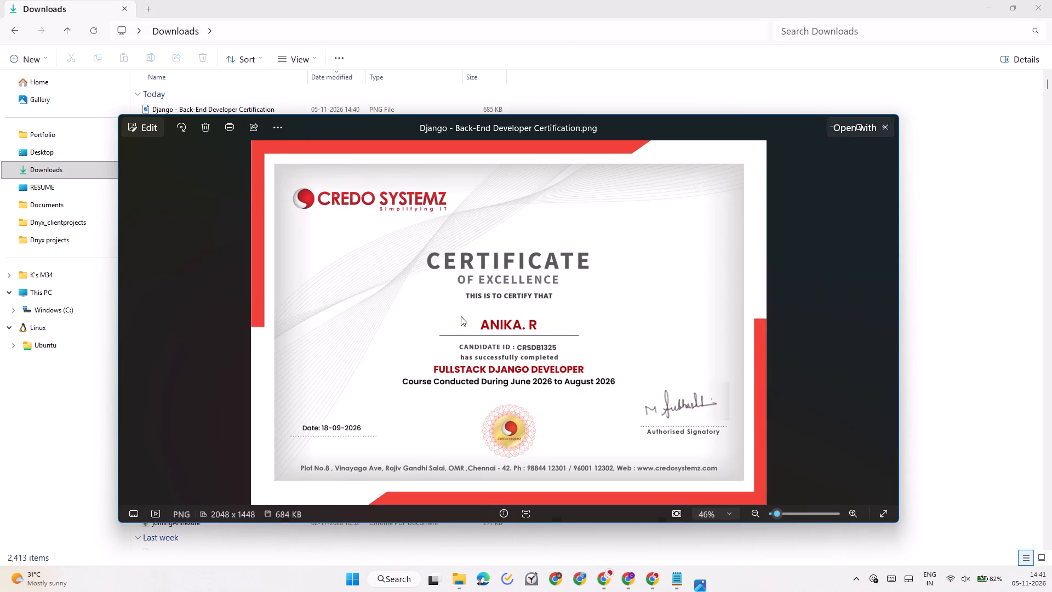
key("ctrl+c")
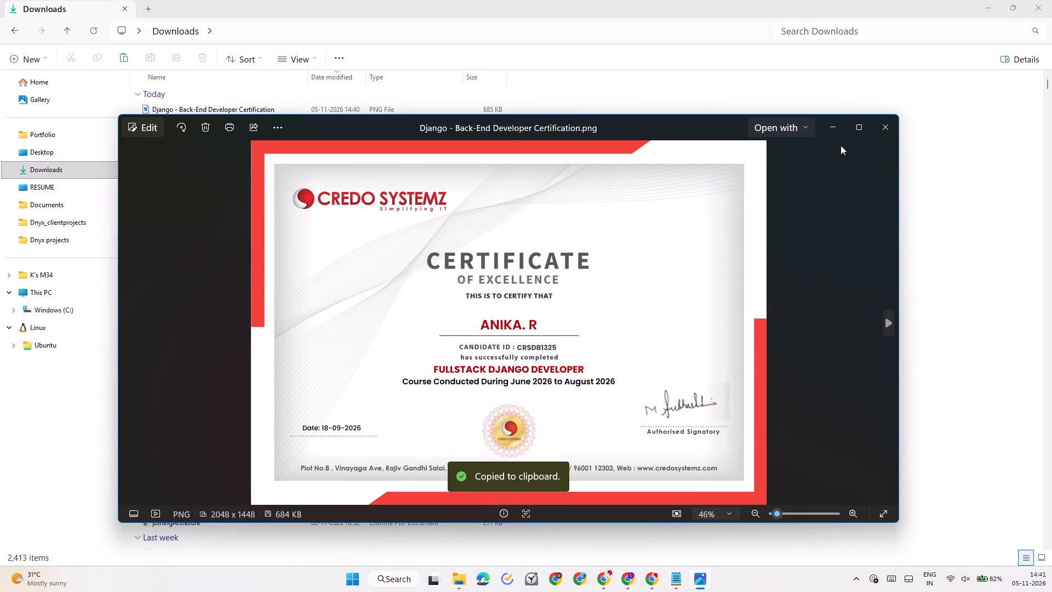
double_click(878, 126)
double_click(1042, 0)
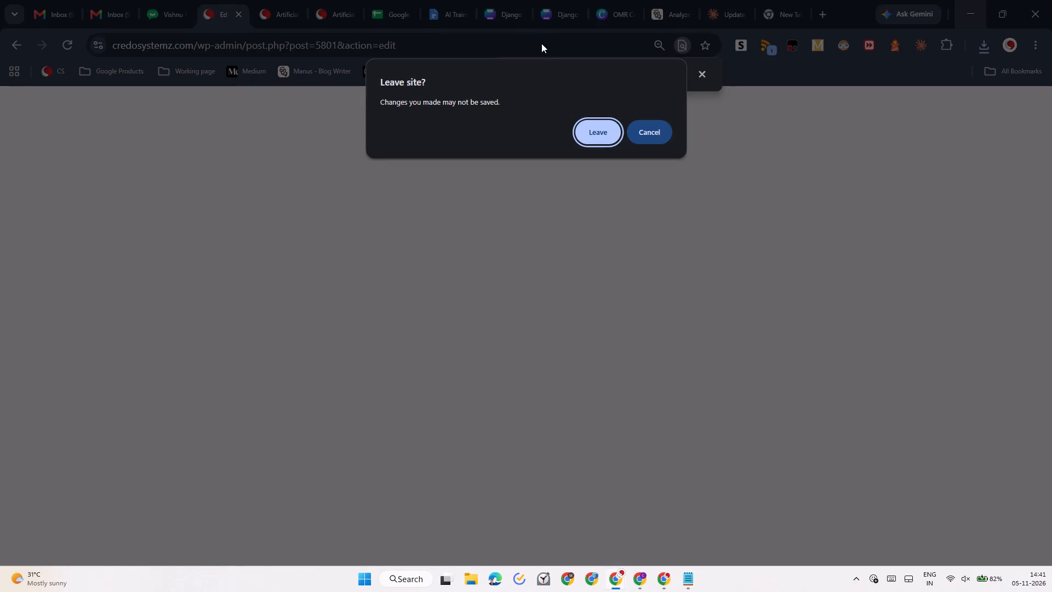
left_click(668, 135)
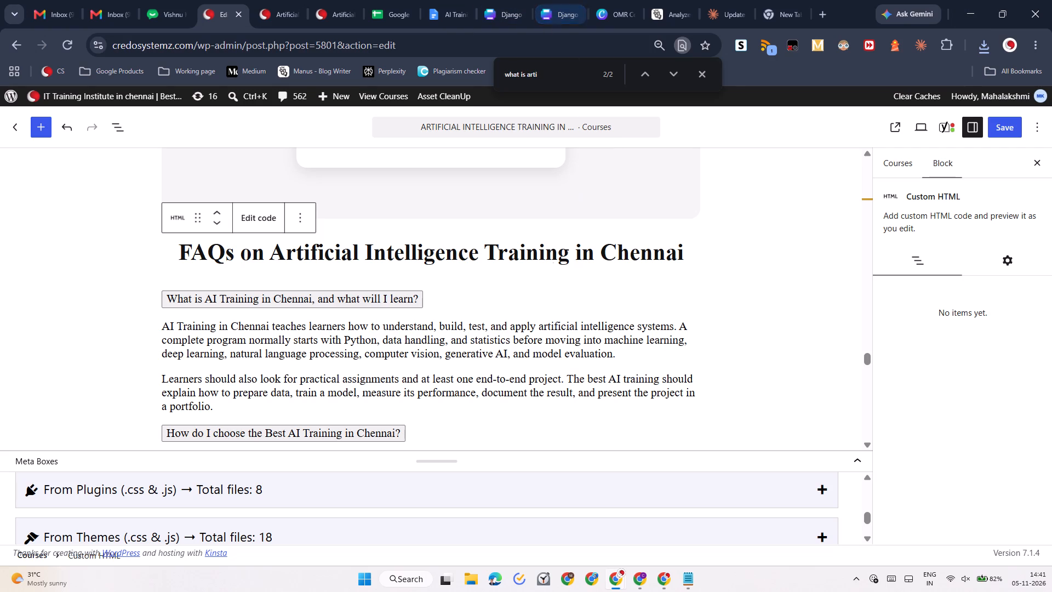
Replace the old certificate on page 4 of the Django - Back-End Developer Course Syllabus with the copied certificate image.
left_click(498, 0)
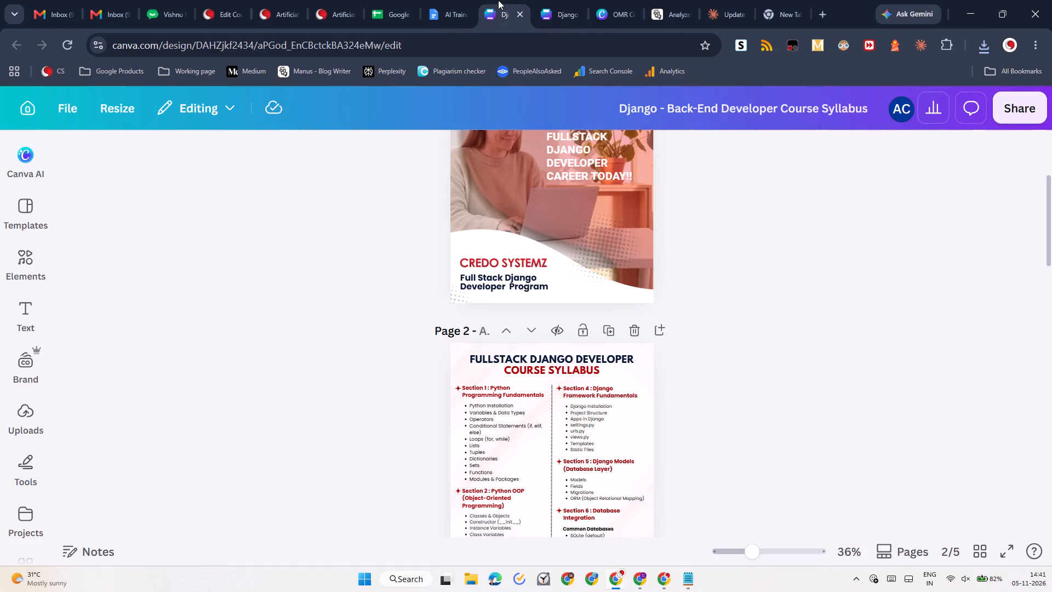
scroll(535, 339, "up", 1)
scroll(535, 339, "down", 6)
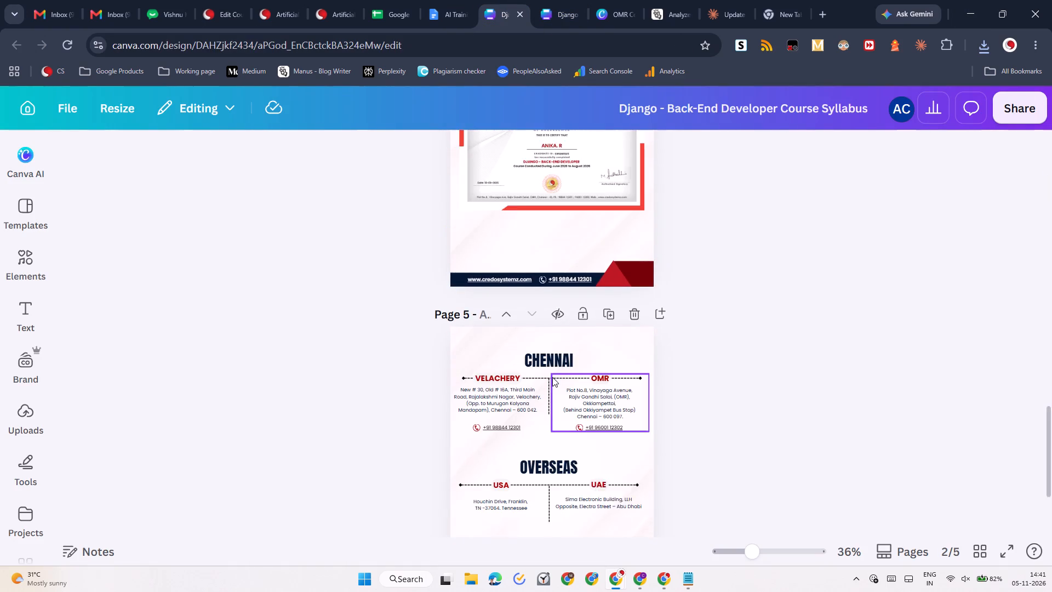
scroll(552, 377, "down", 3)
scroll(552, 377, "up", 3)
scroll(551, 374, "down", 1)
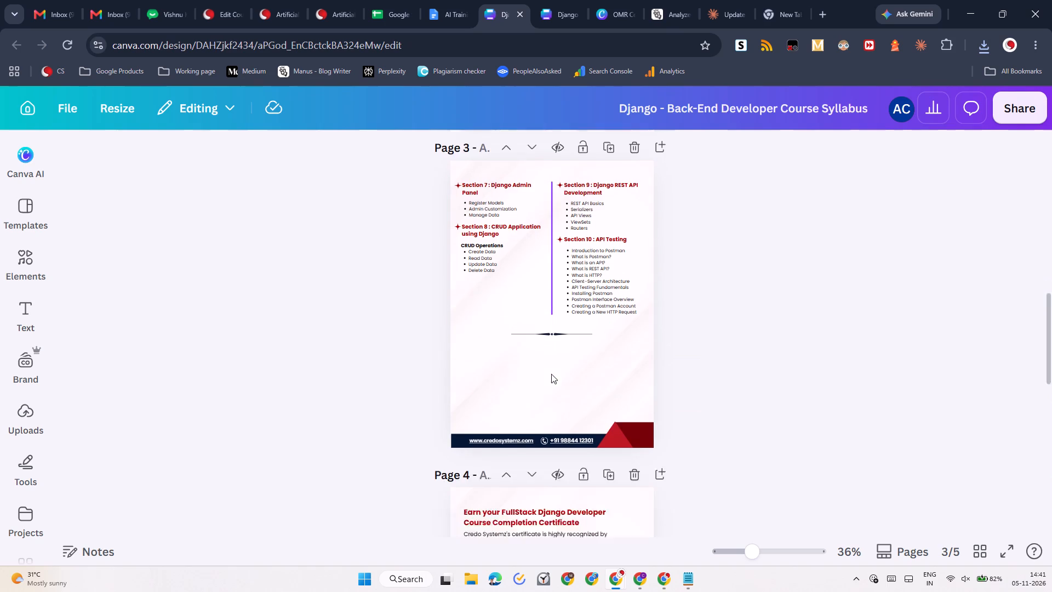
scroll(551, 374, "down", 3)
left_click(541, 374)
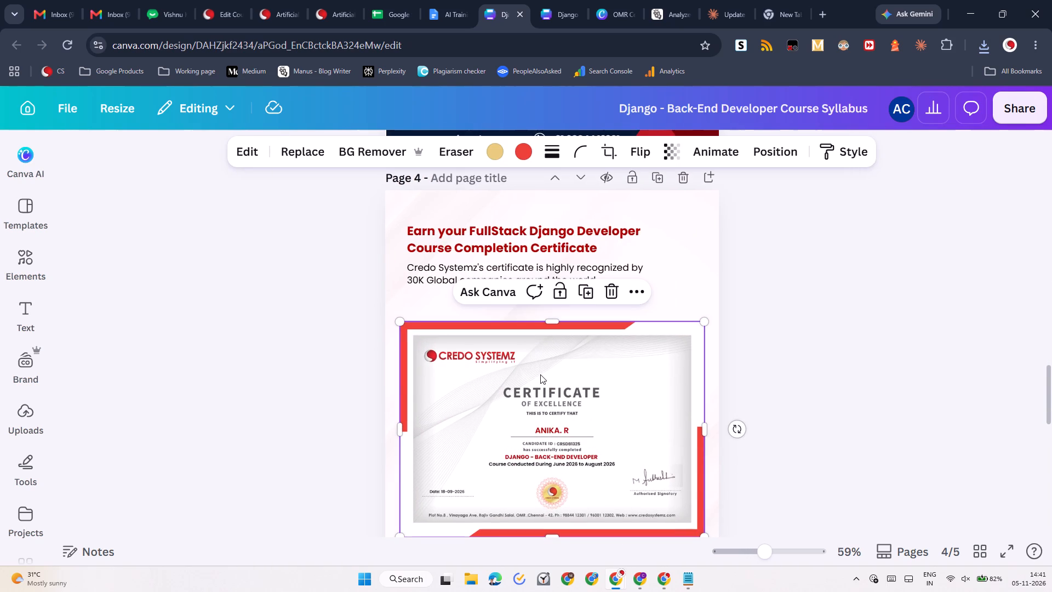
key("ctrl+v")
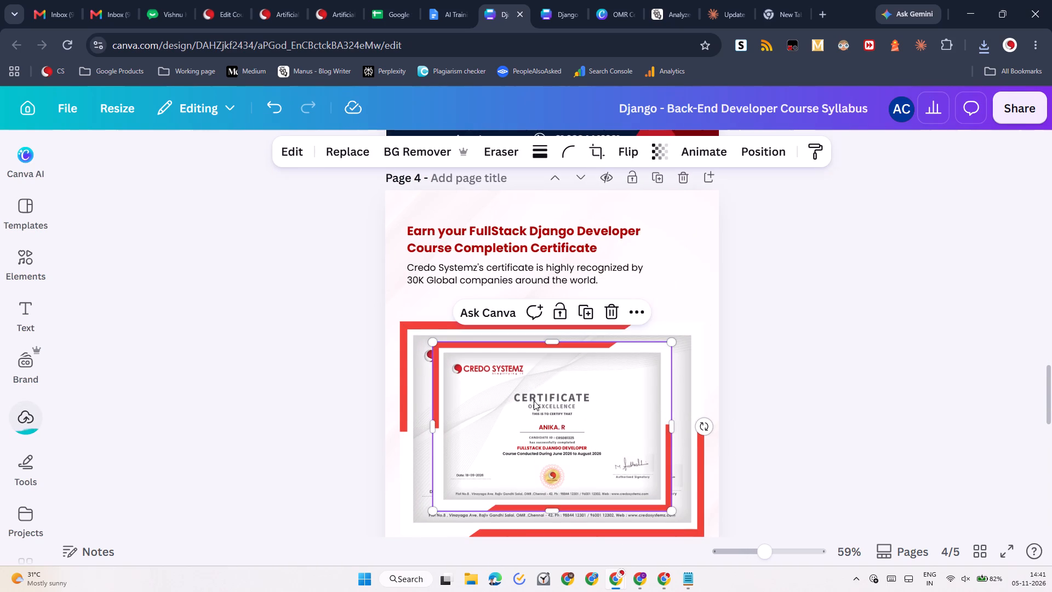
left_click_drag(534, 423, 508, 460)
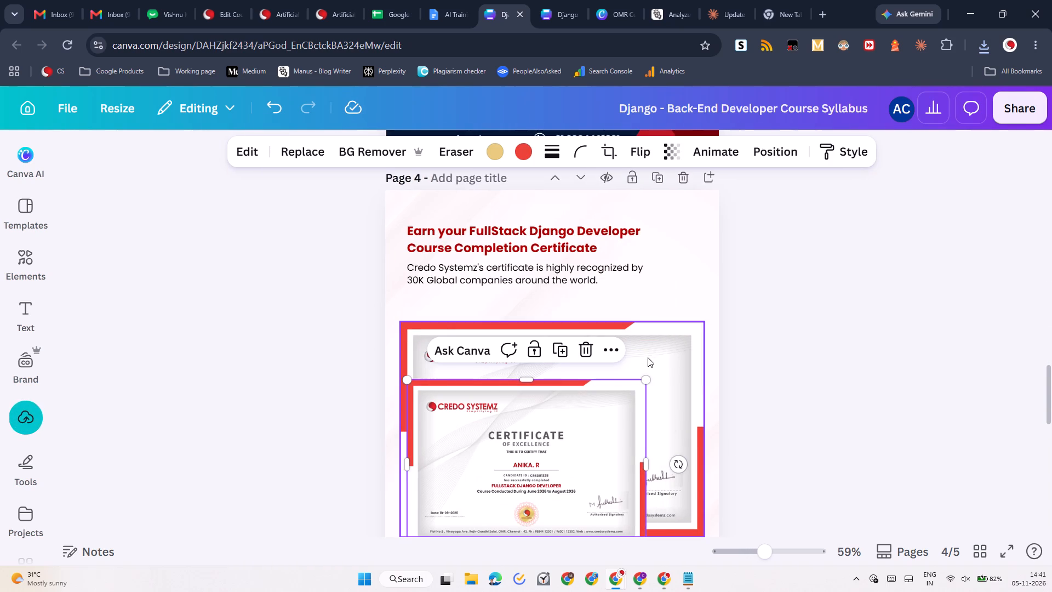
left_click(648, 357)
key("BackSpace")
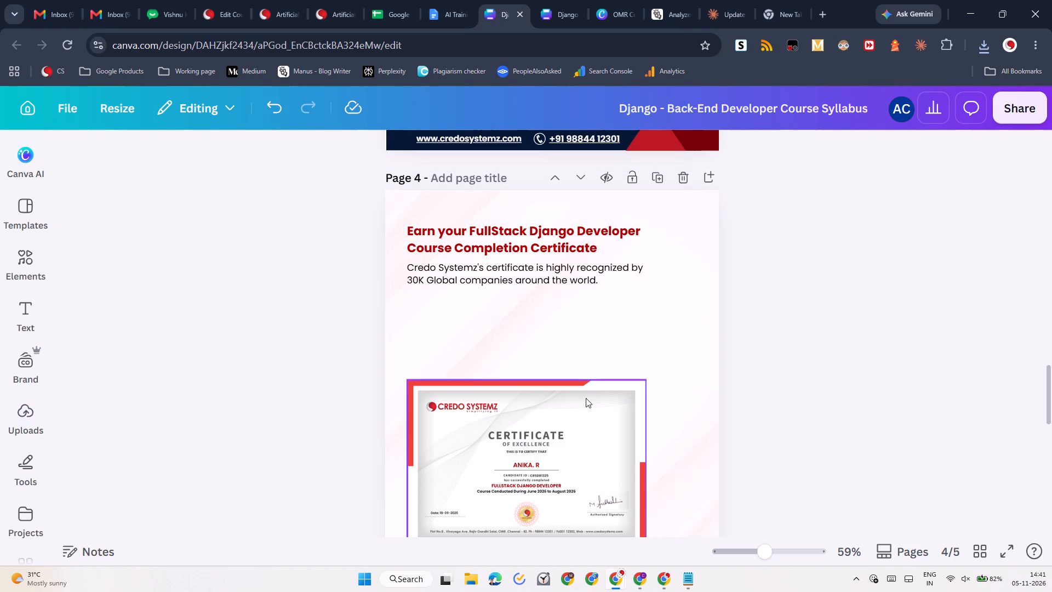
Move the new certificate up beneath the page 4 intro text and enlarge it to nearly the page width.
left_click_drag(582, 415, 590, 375)
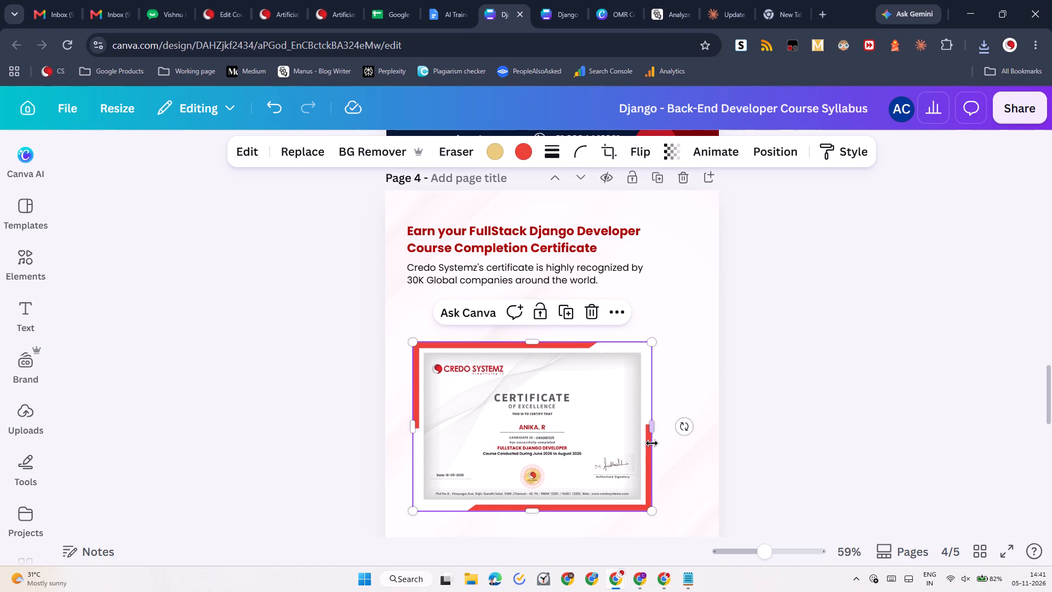
left_click_drag(656, 510, 709, 528)
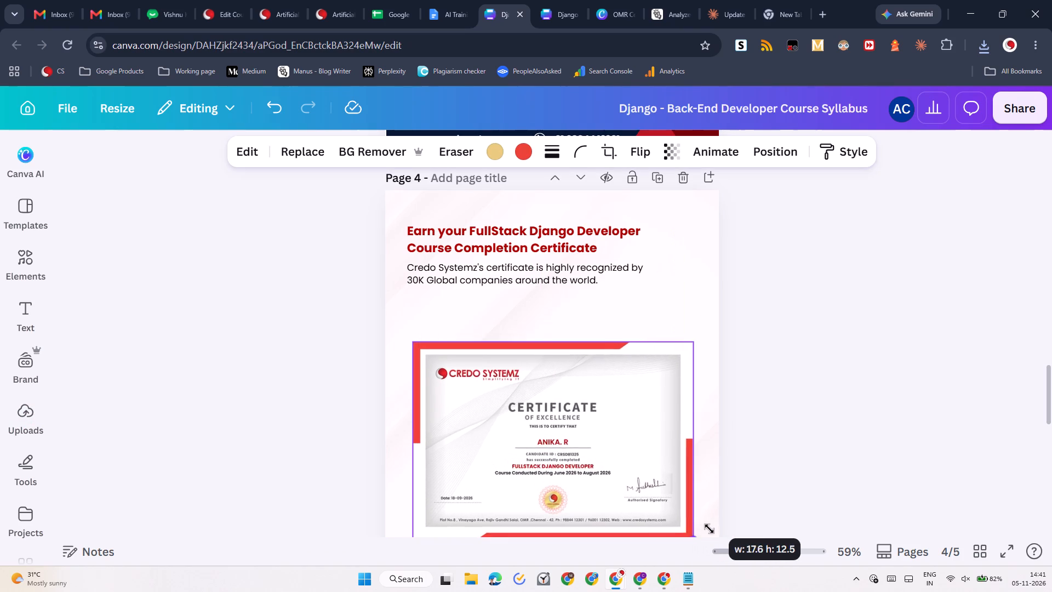
left_click_drag(709, 528, 721, 532)
left_click(721, 532)
scroll(762, 426, "down", 1)
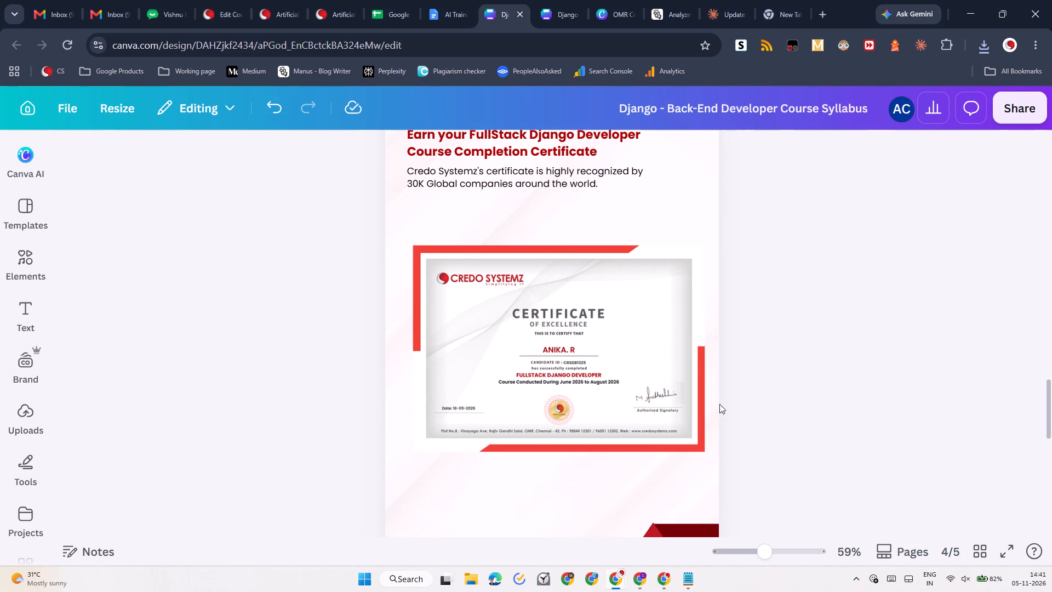
Centre the enlarged certificate horizontally on page 4, below the intro text.
left_click_drag(530, 363, 521, 357)
left_click(521, 357)
scroll(672, 350, "up", 2)
left_click(576, 422)
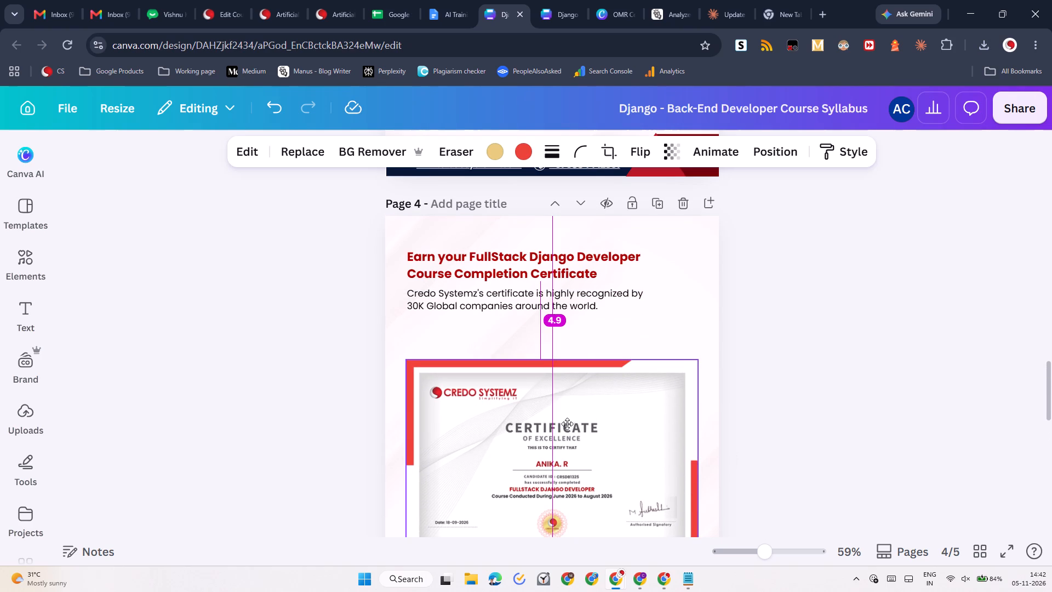
left_click(573, 423)
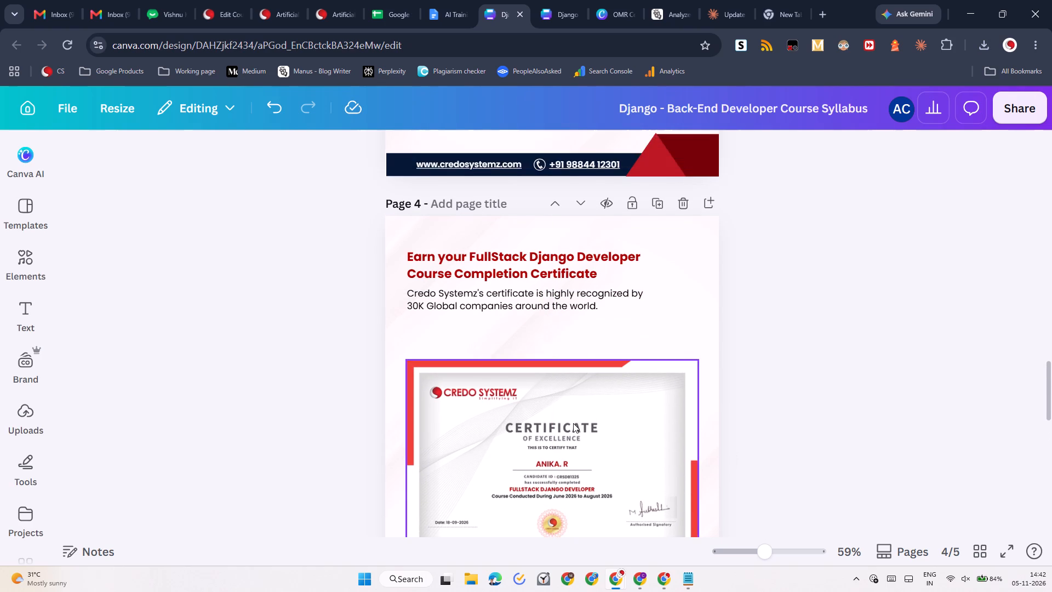
Enlarge the page 4 certificate slightly to about 18.7 wide by 13.2 high.
scroll(588, 419, "down", 1)
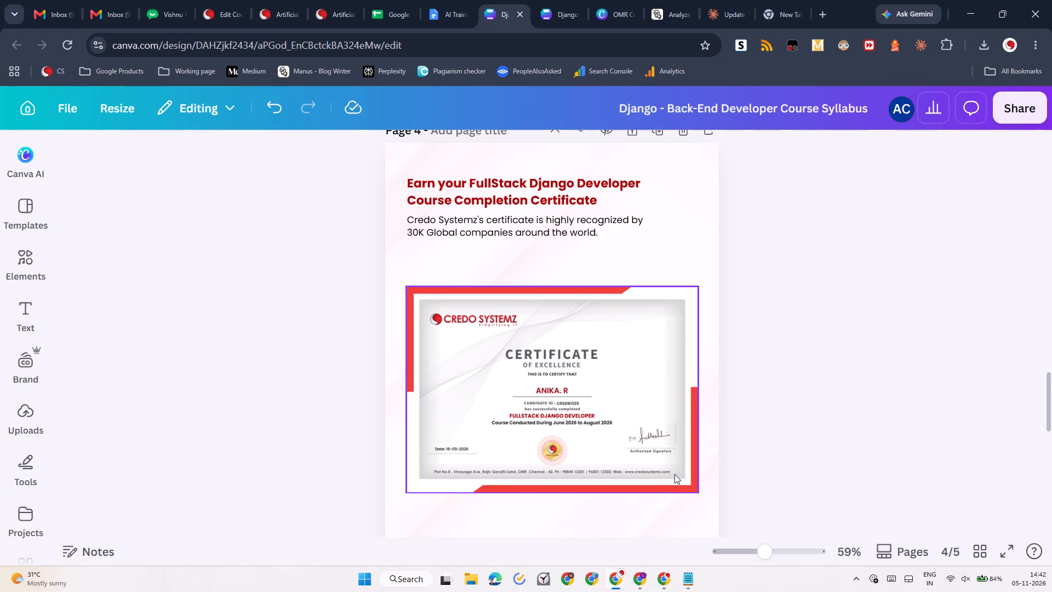
left_click(672, 472)
left_click_drag(697, 493, 703, 498)
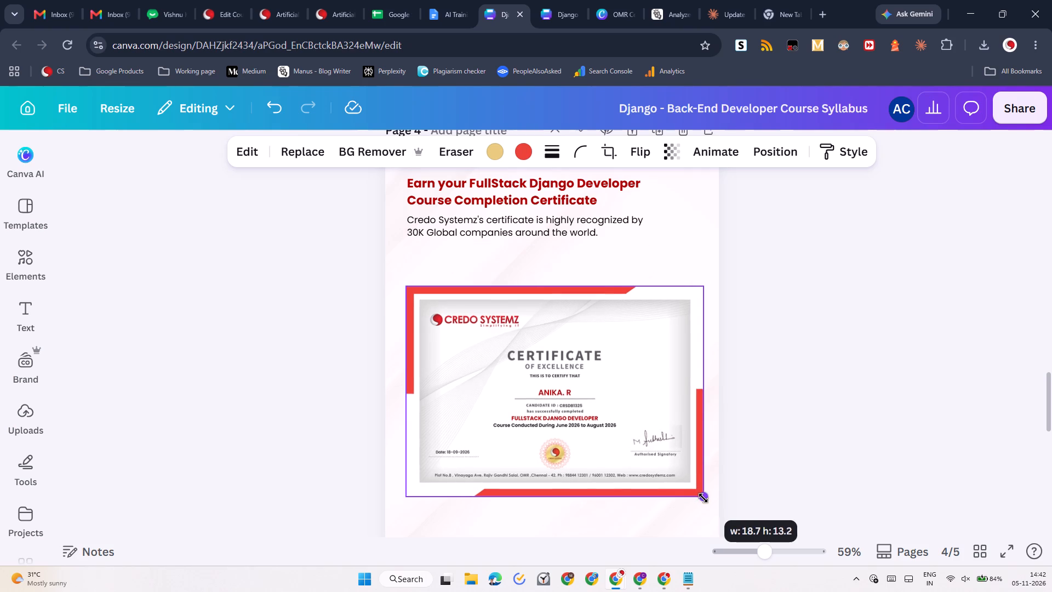
left_click_drag(703, 498, 704, 498)
left_click(704, 498)
left_click(817, 448)
Re-centre the resized certificate horizontally on page 4 and deselect it.
scroll(648, 415, "up", 4)
scroll(645, 415, "down", 1)
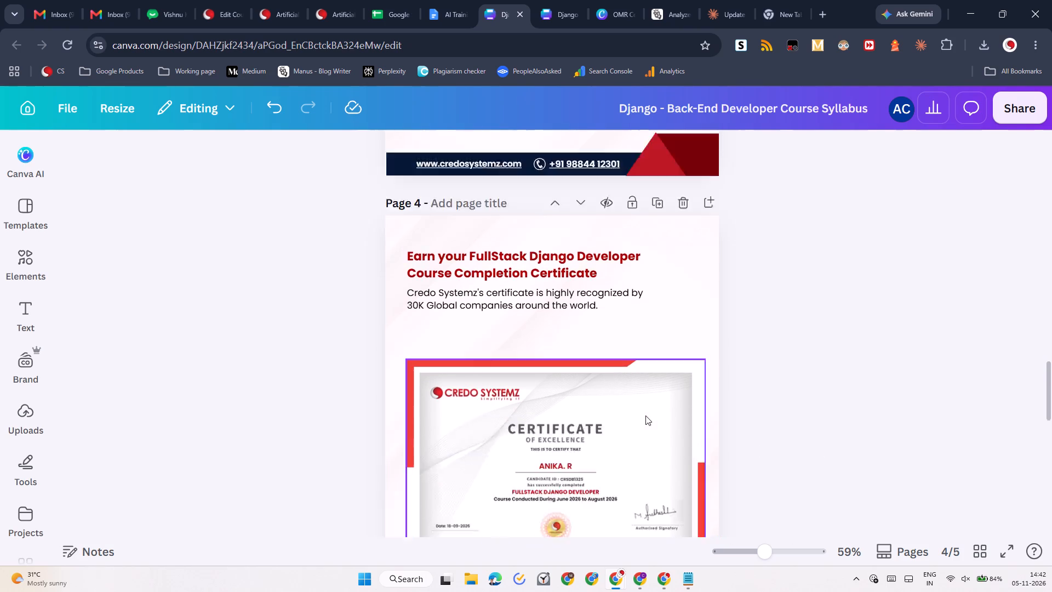
scroll(645, 415, "down", 2)
scroll(604, 328, "up", 3)
left_click_drag(592, 413, 587, 415)
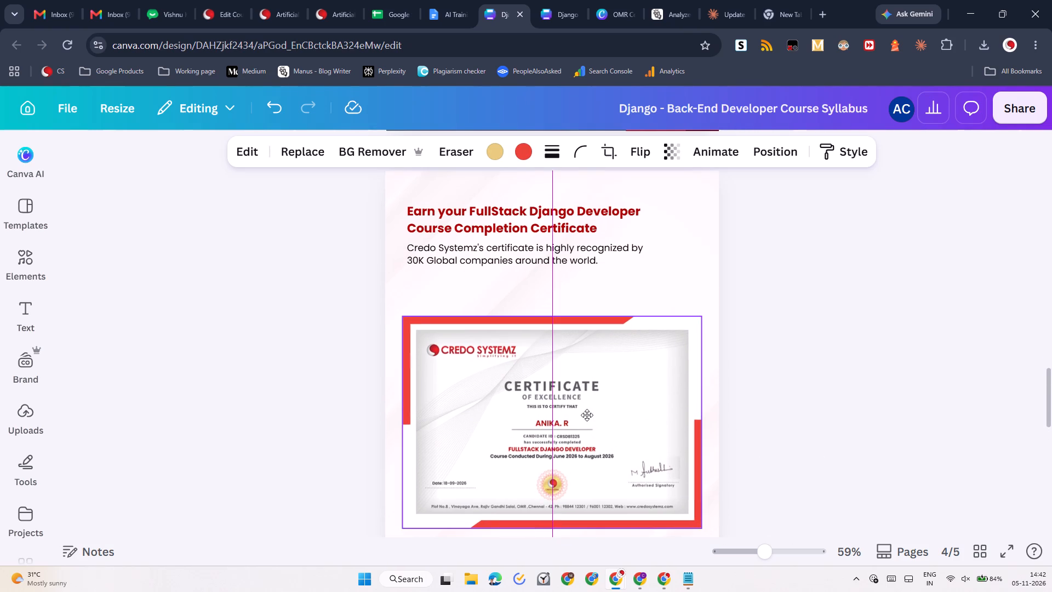
left_click_drag(587, 415, 586, 415)
left_click(586, 415)
double_click(773, 378)
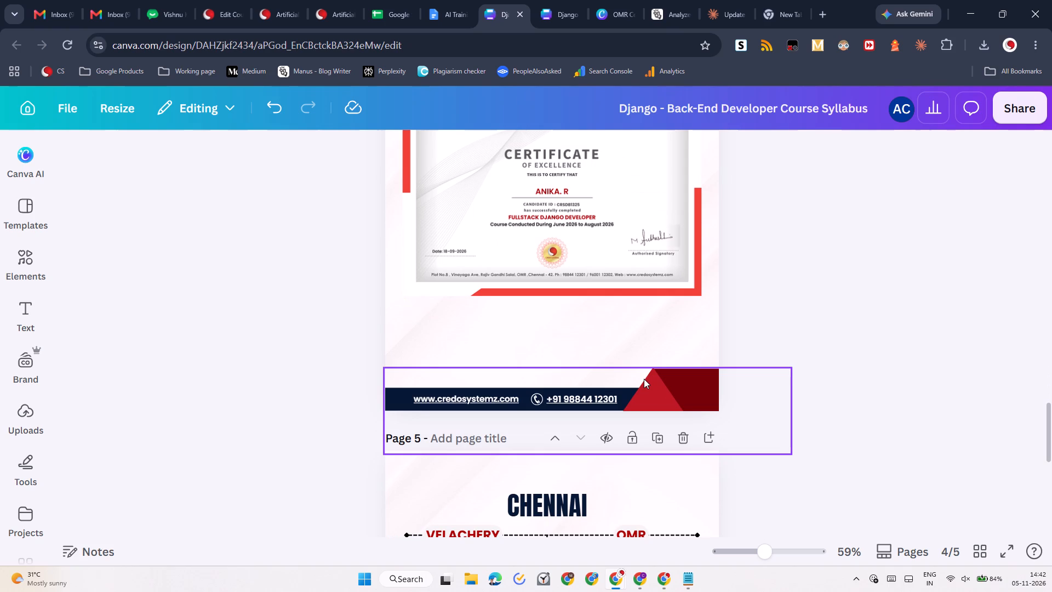
Examine the certificate's placement under the page 4 intro text and the contact section on page 5.
scroll(591, 330, "up", 3)
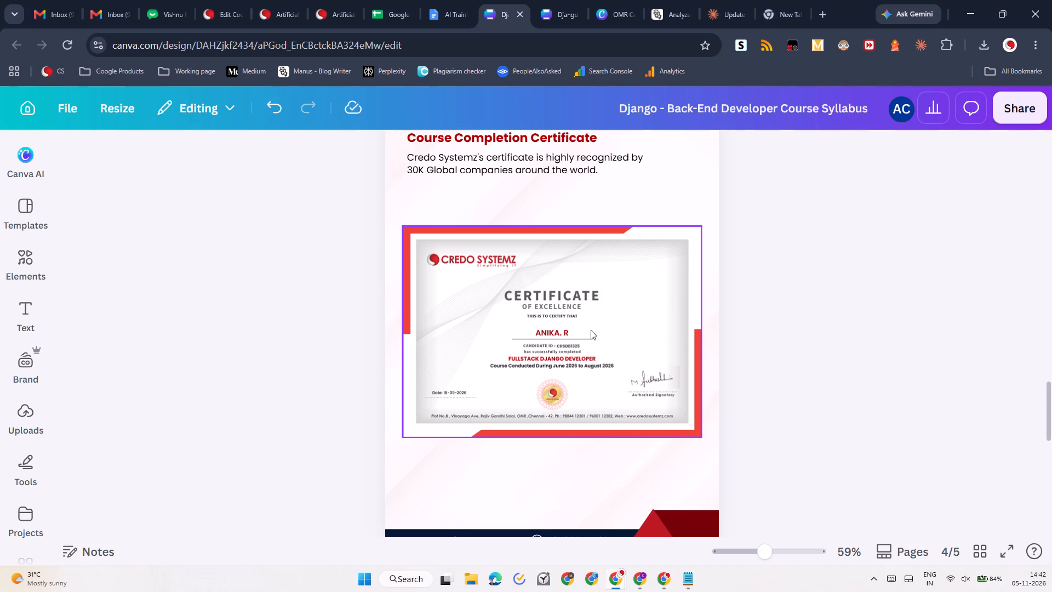
scroll(571, 278, "up", 1)
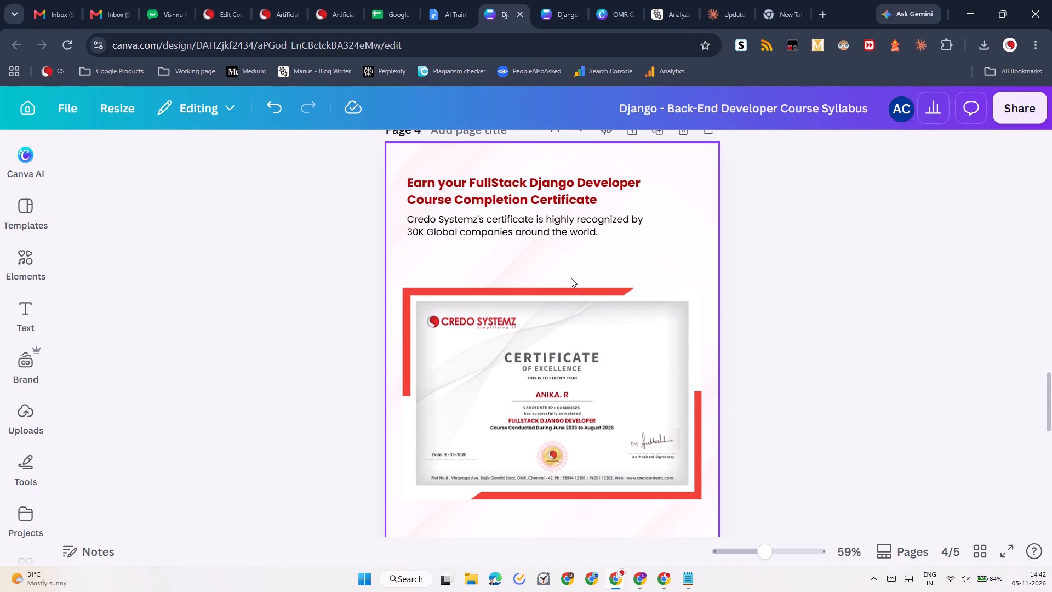
left_click(522, 219)
left_click(488, 258)
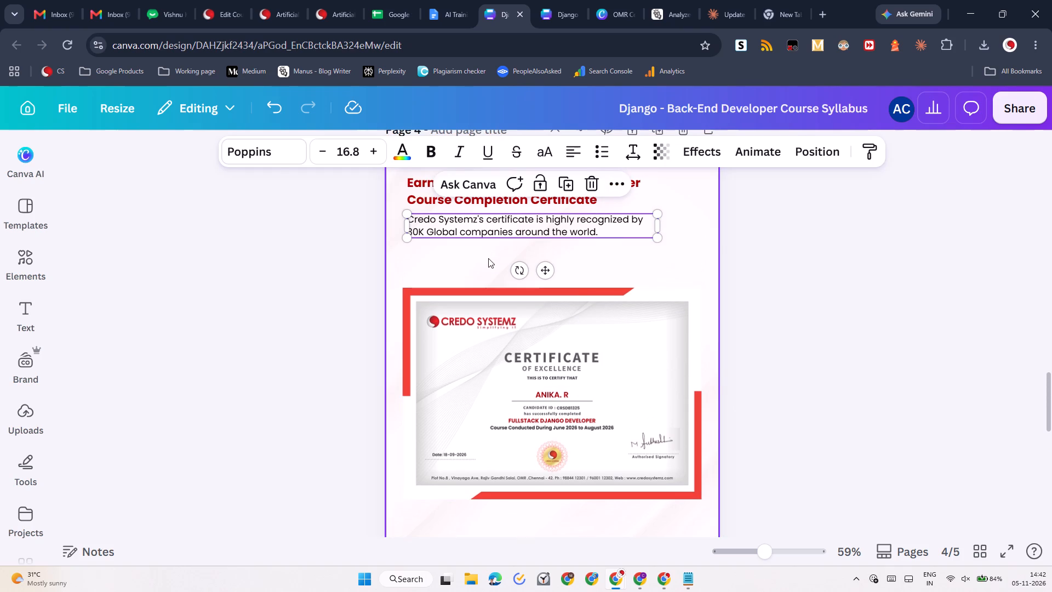
scroll(550, 405, "down", 2)
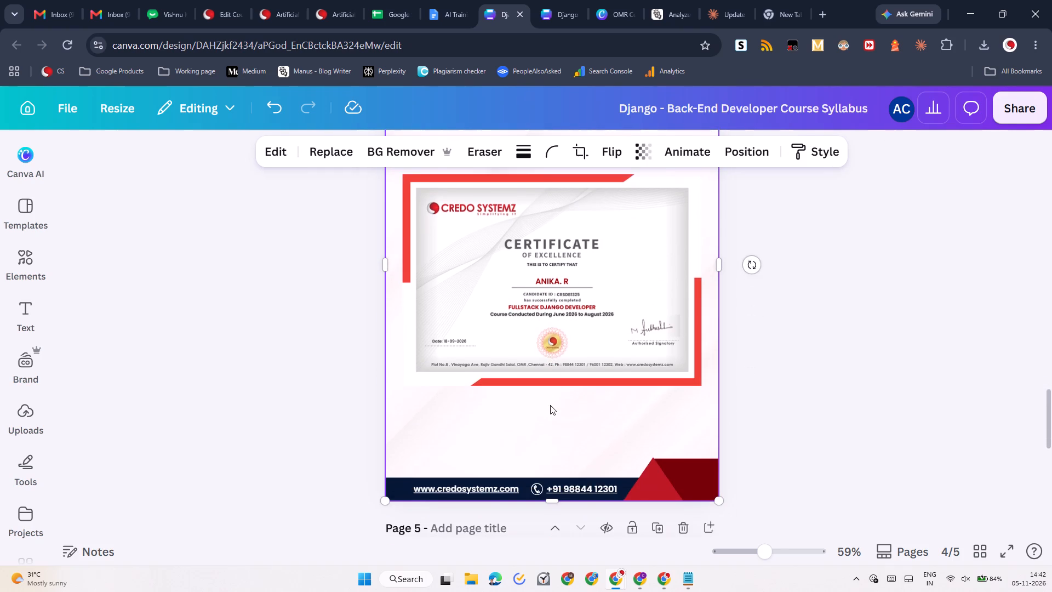
scroll(550, 405, "up", 2)
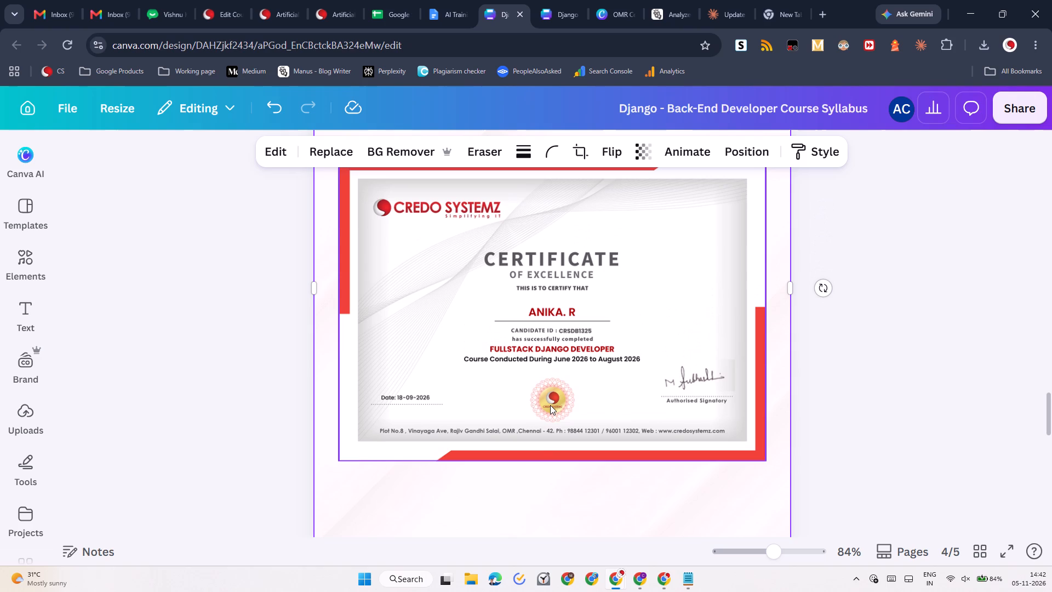
scroll(550, 405, "down", 6)
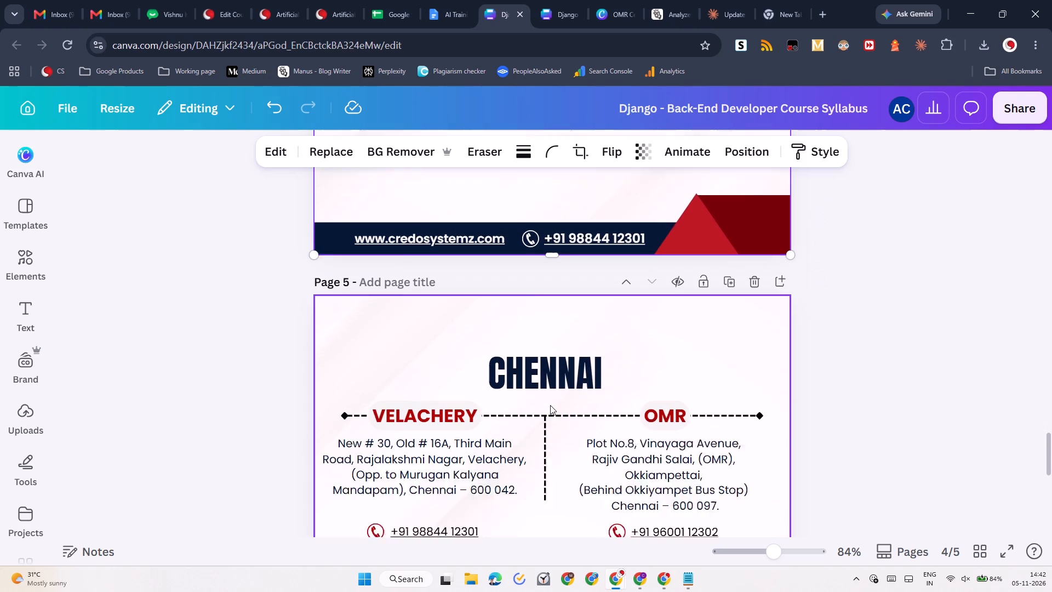
Review the cover and the section headings and topic lists on syllabus pages 1 to 3.
scroll(550, 405, "up", 9)
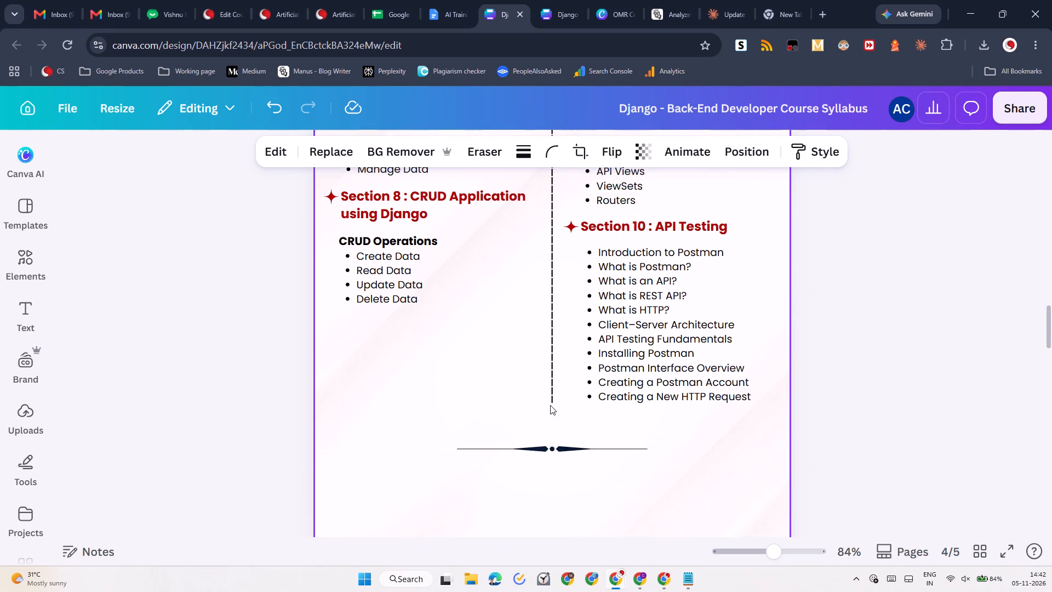
scroll(550, 405, "up", 4)
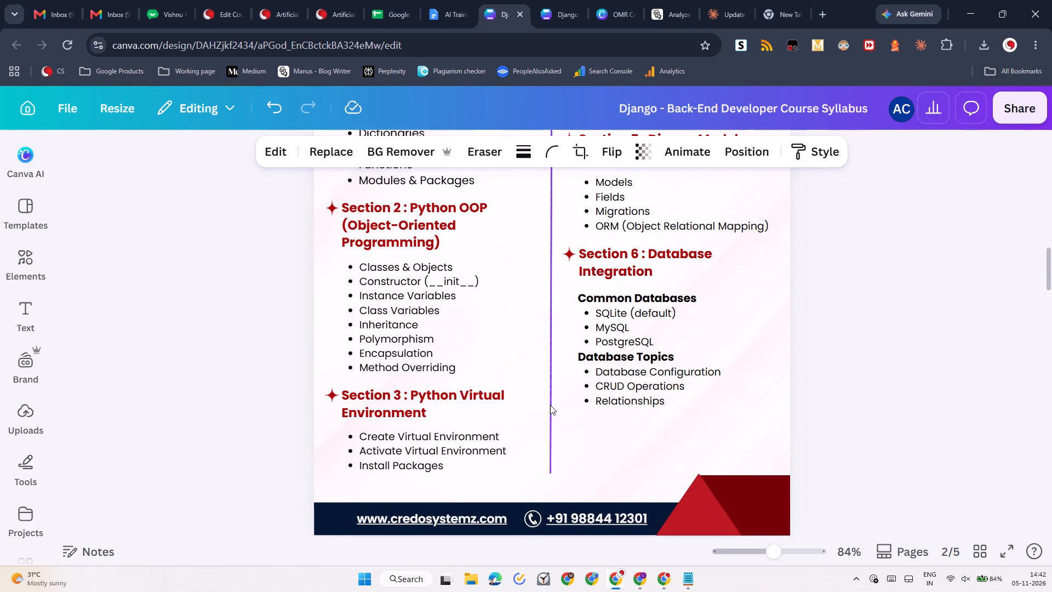
scroll(550, 405, "up", 1)
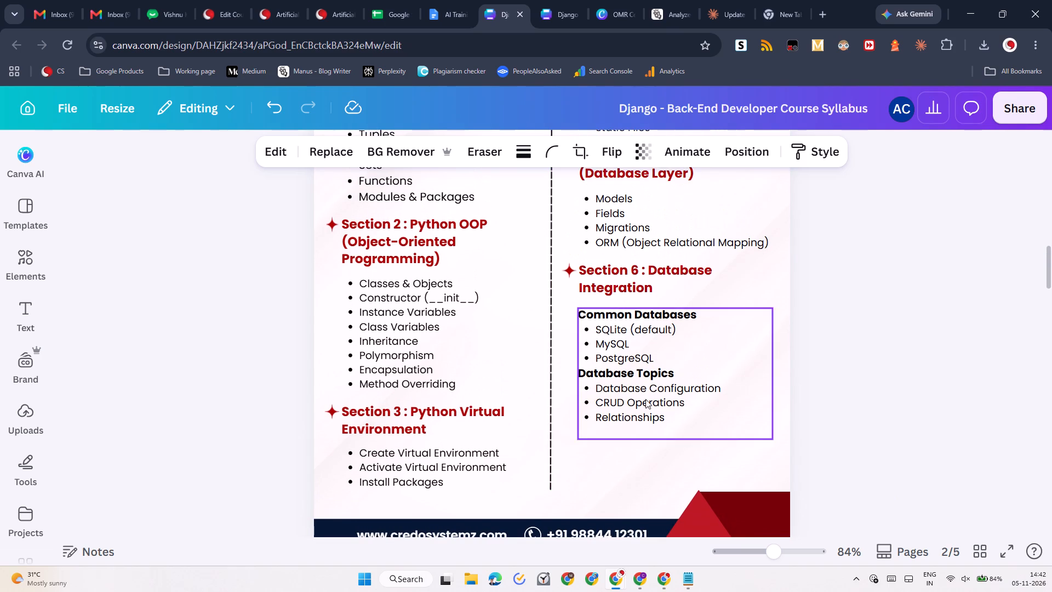
double_click(645, 399)
left_click(645, 399)
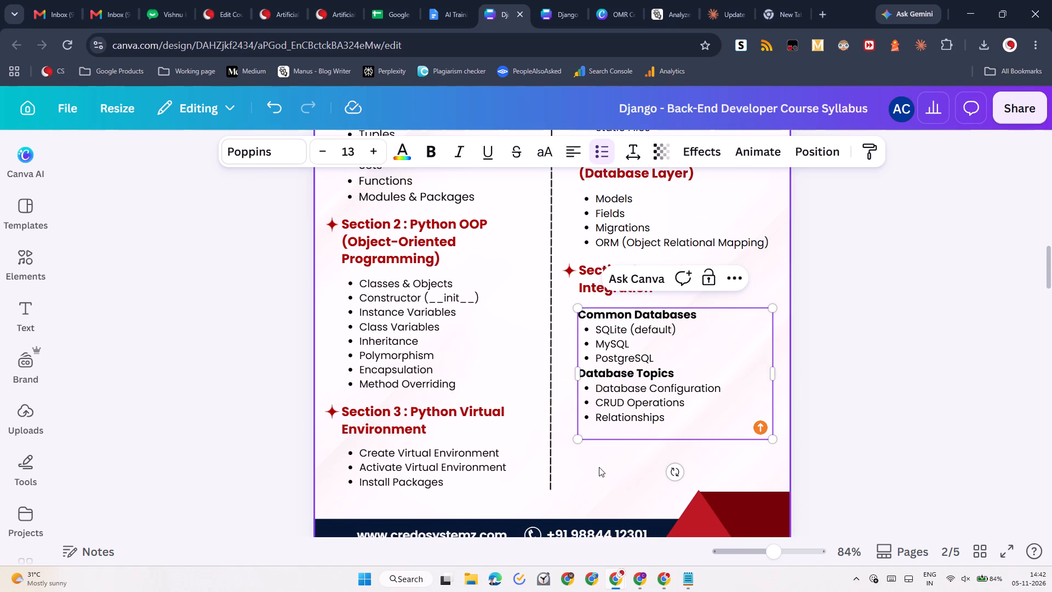
left_click(599, 467)
scroll(599, 467, "up", 7)
scroll(599, 467, "down", 1)
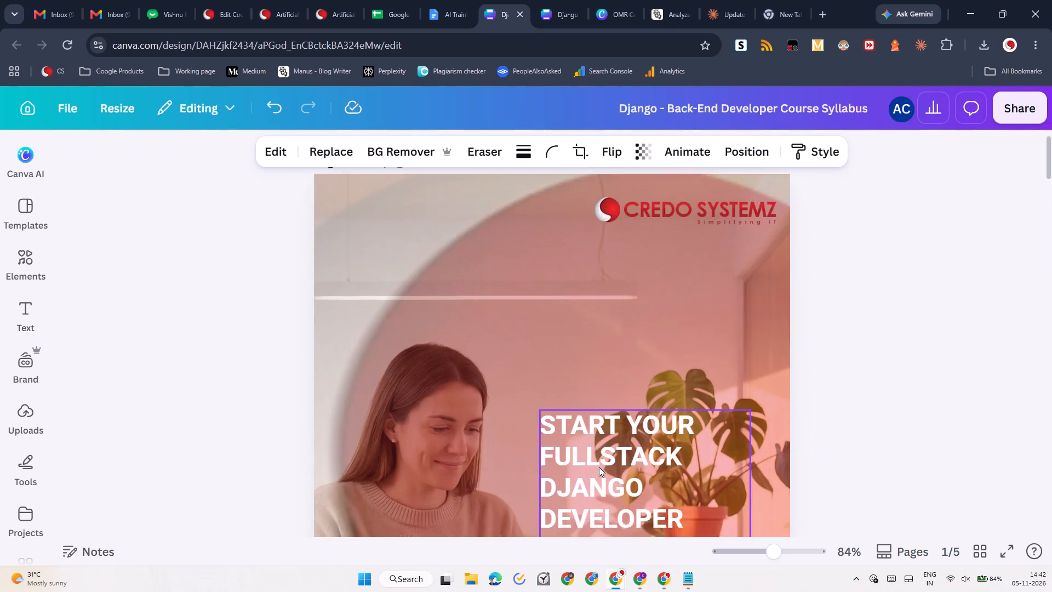
scroll(599, 467, "down", 3)
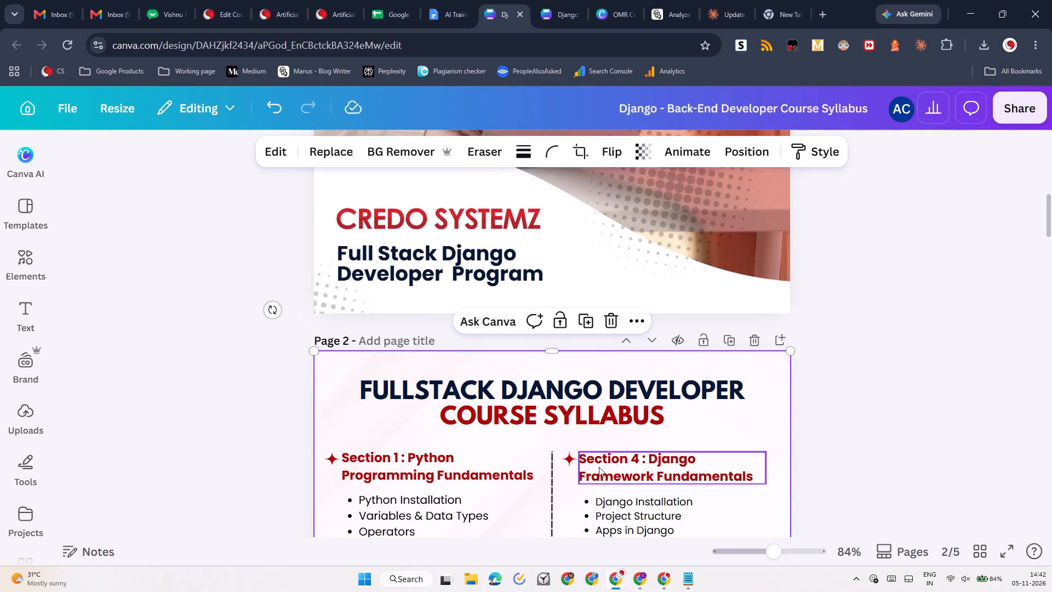
Search the syllabus design for "django" and step through every match across the pages.
key("ctrl+f")
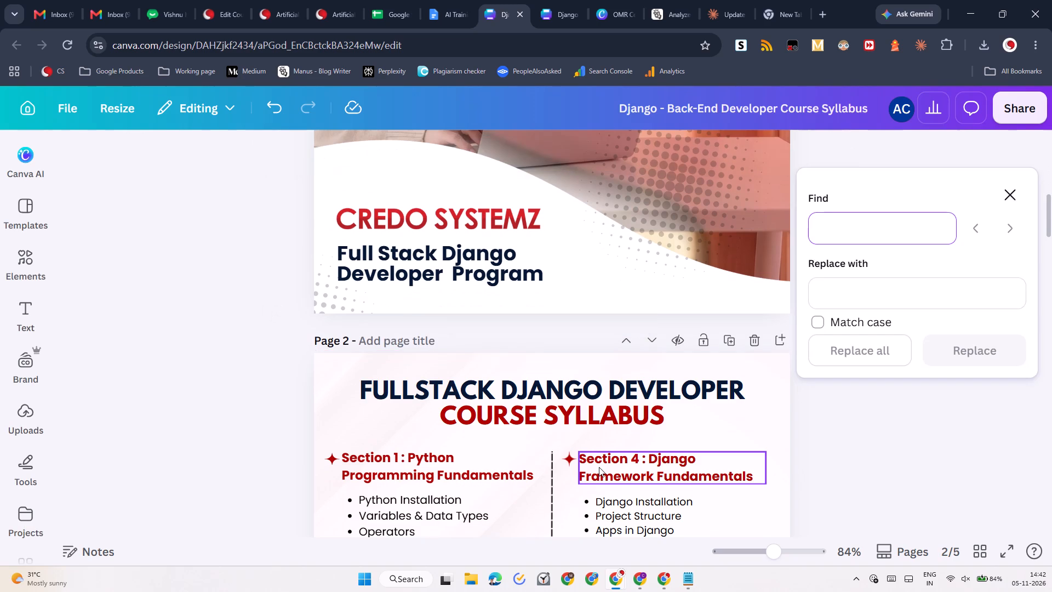
type("django")
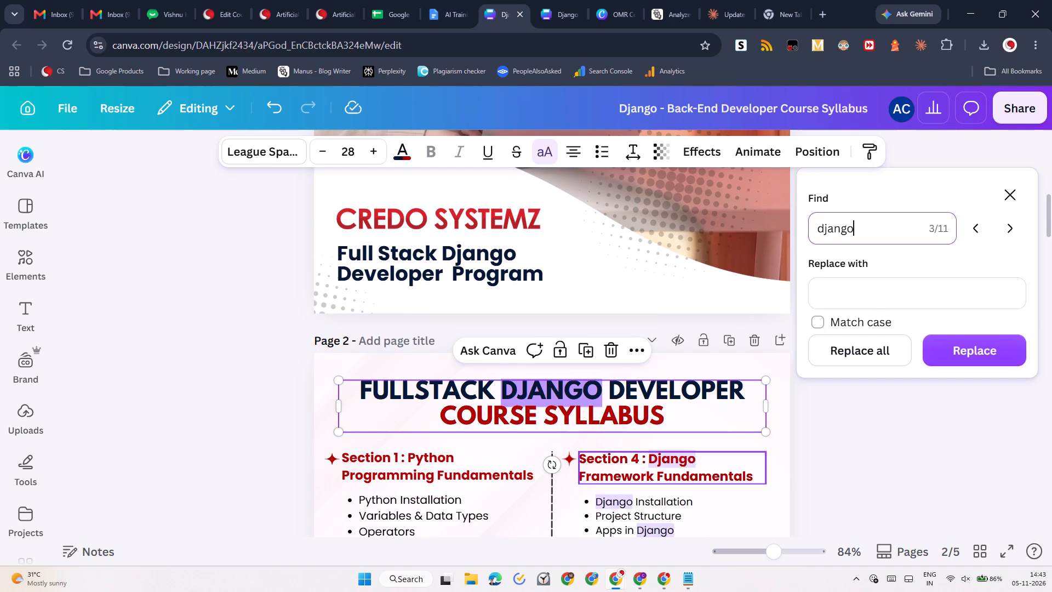
key("Return")
key("Return")
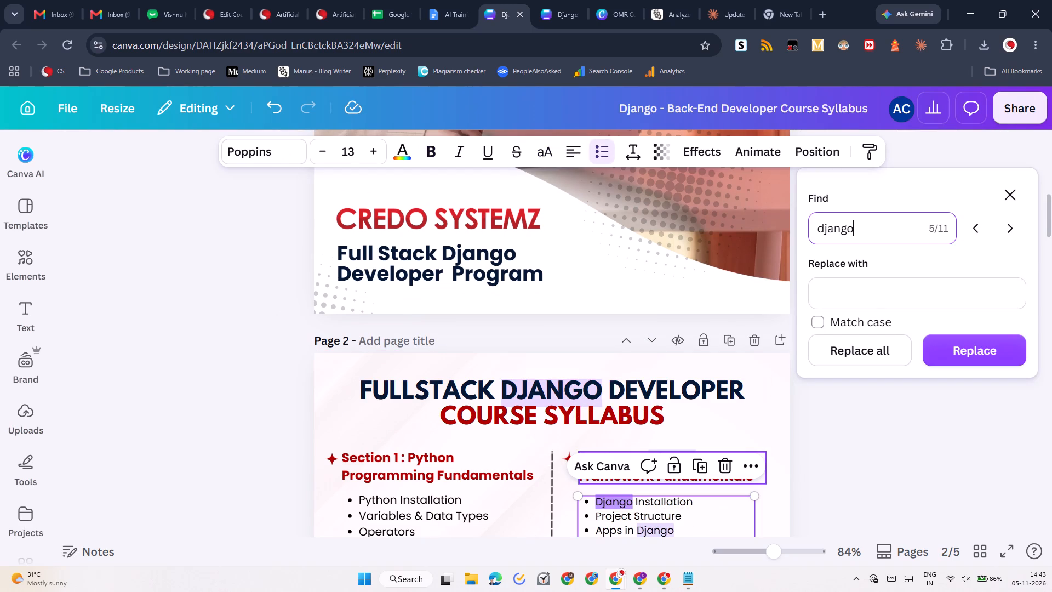
key("Return")
key("Return")
key("Return")
key("Return")
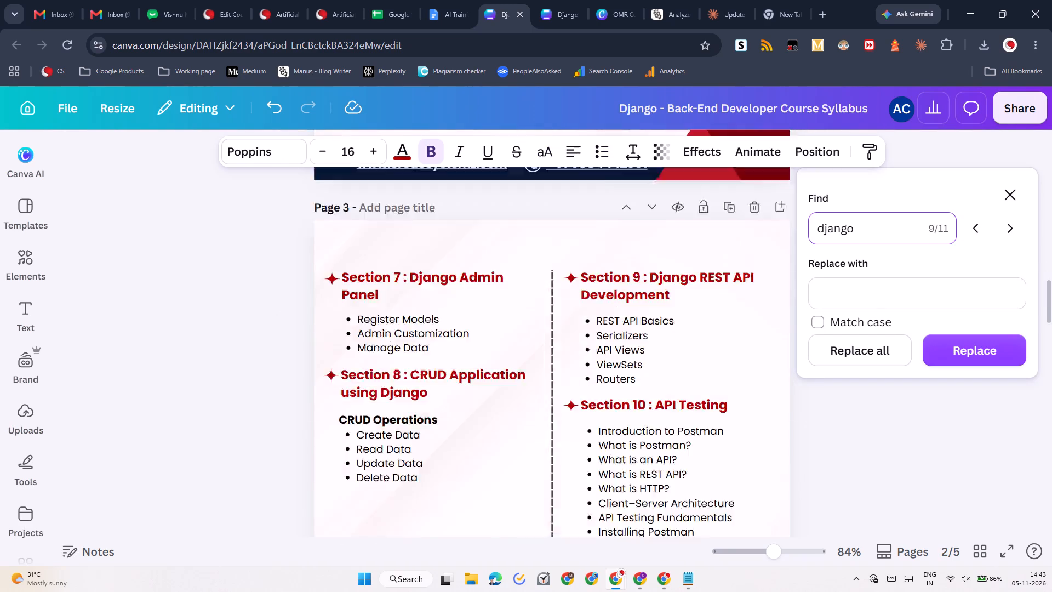
key("Return")
key("Return")
key("Return")
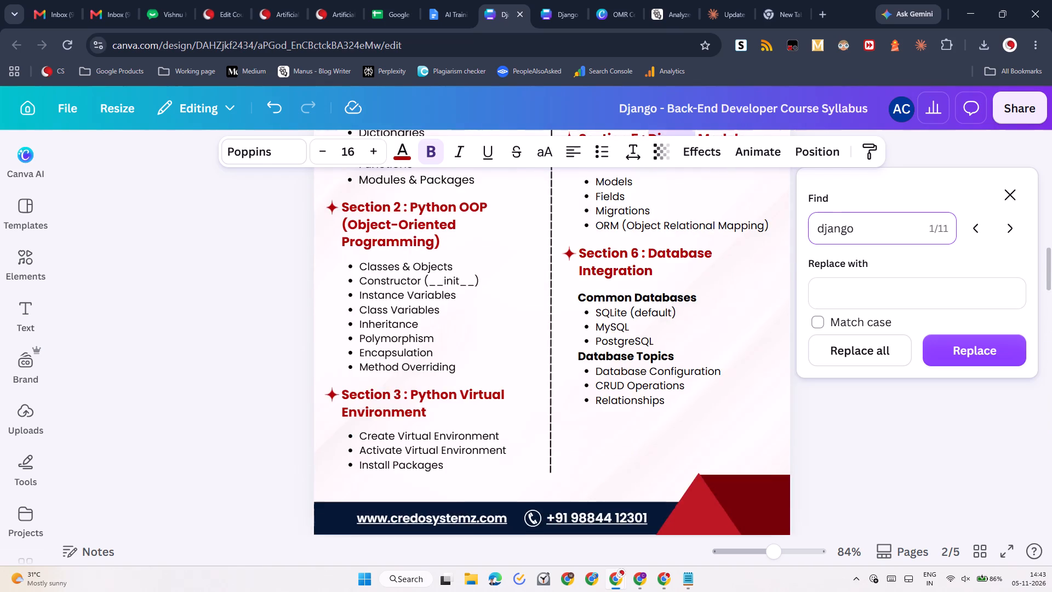
key("Return")
key("Return")
key("Return")
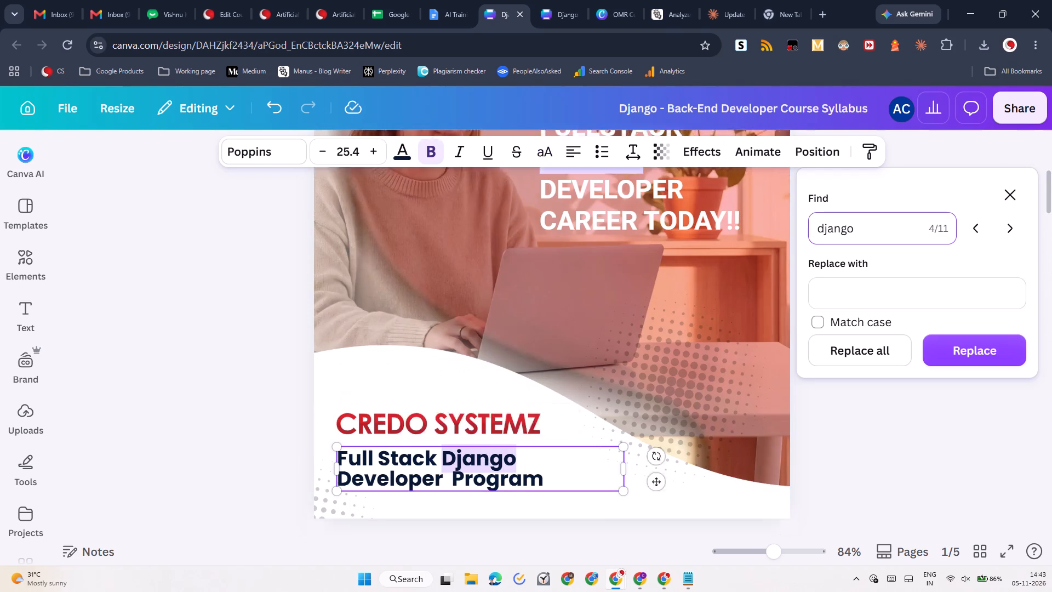
left_click(1011, 189)
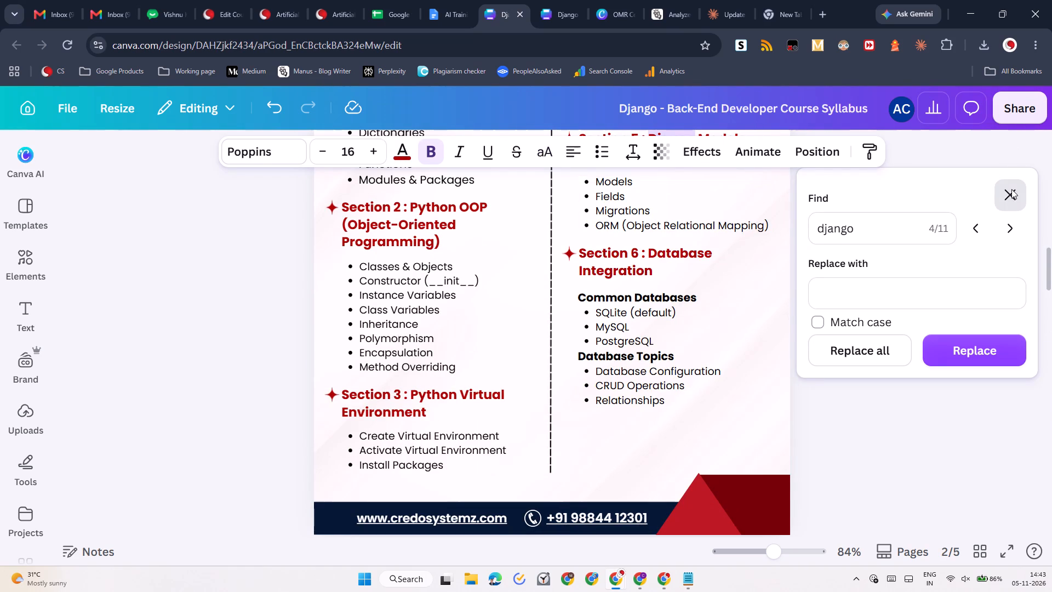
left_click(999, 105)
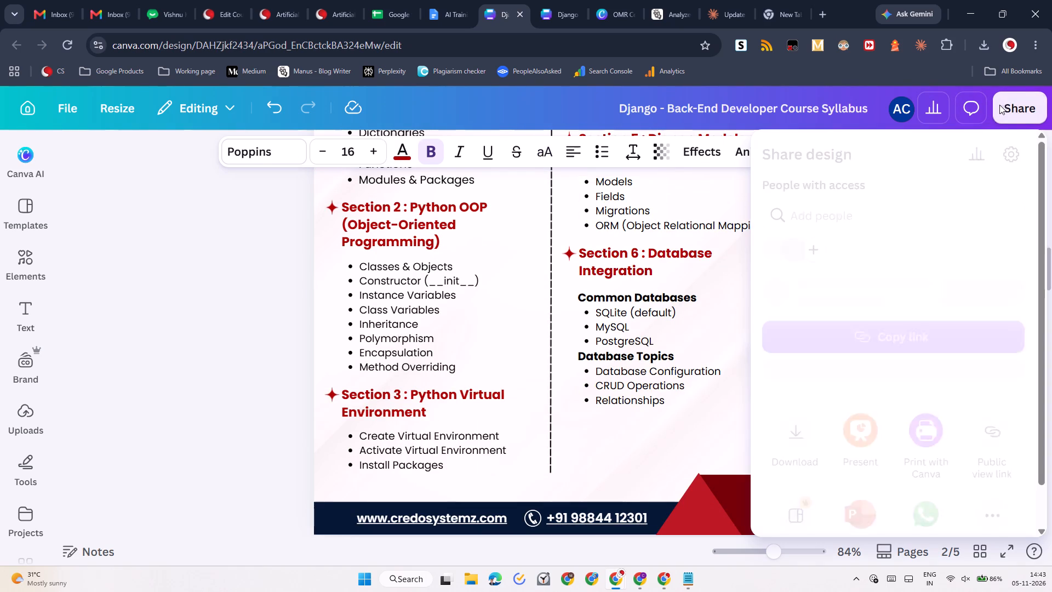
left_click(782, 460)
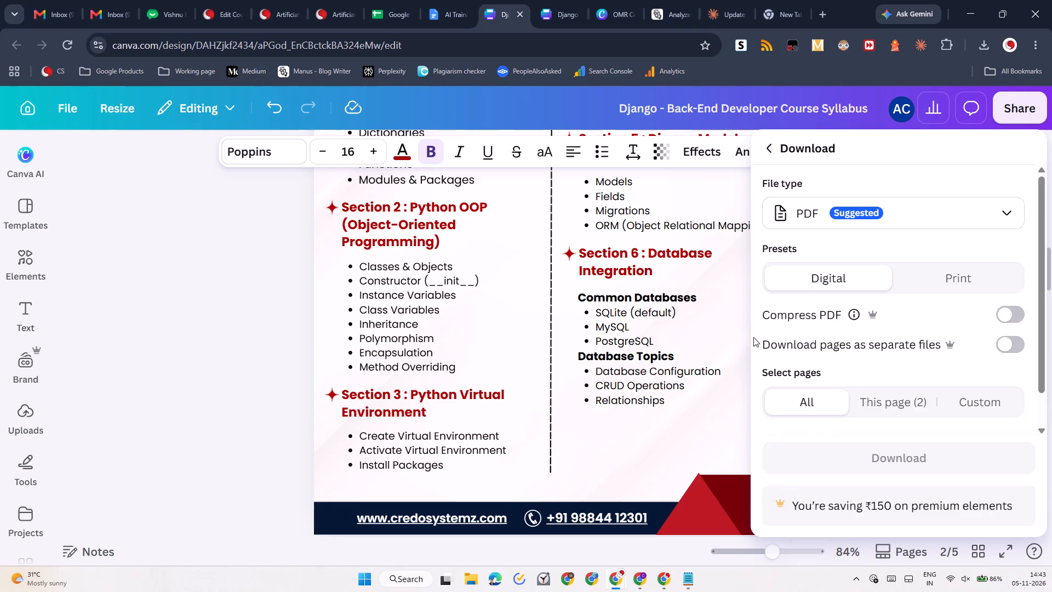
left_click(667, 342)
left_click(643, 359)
Search the syllabus design for "backend".
key("ctrl+f")
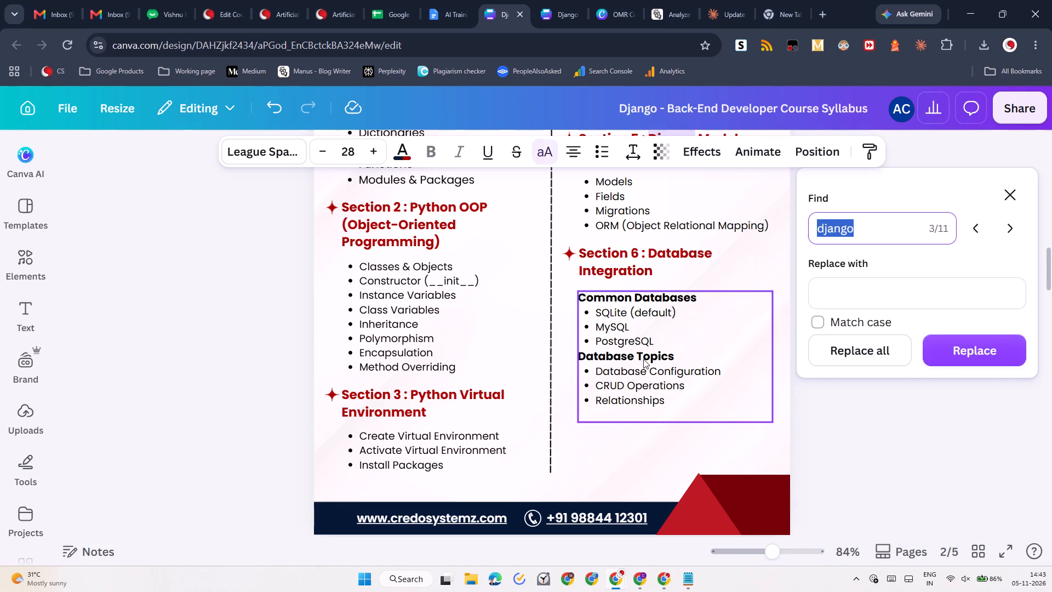
key("BackSpace")
type("backend")
key("Return")
key("Return")
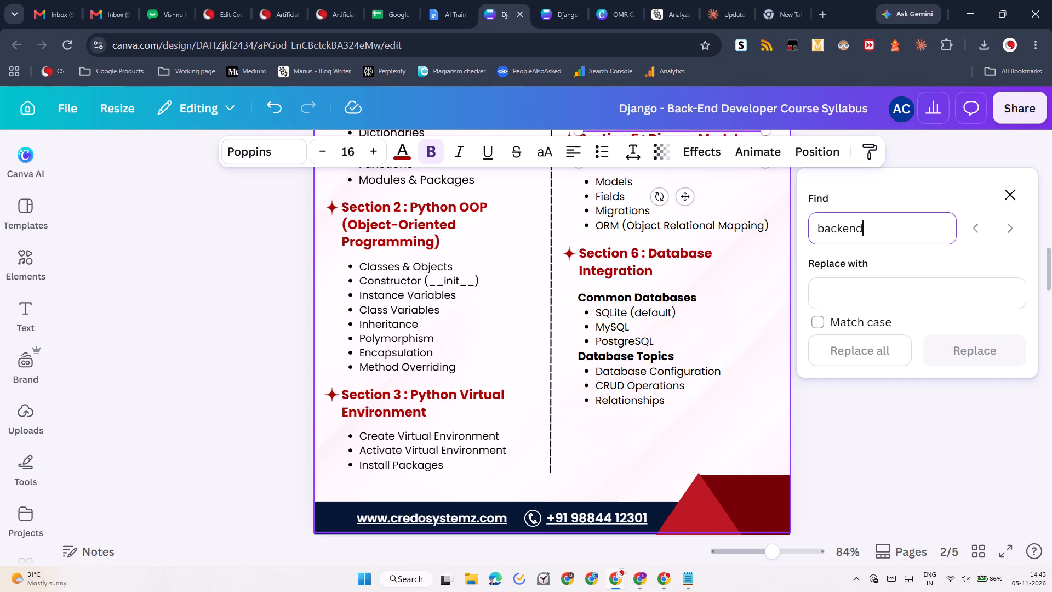
left_click(1019, 192)
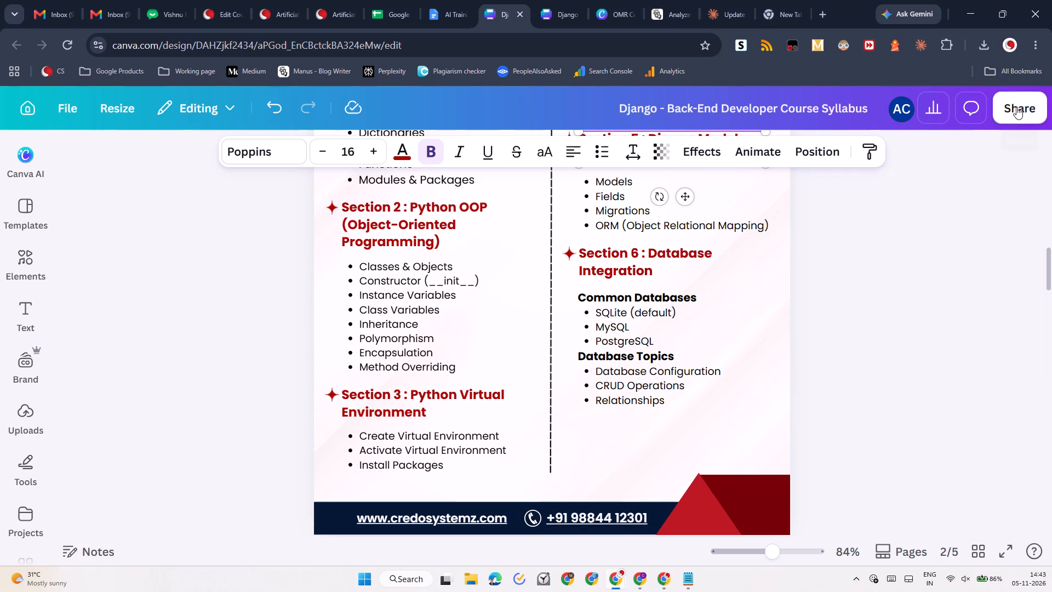
Download all syllabus pages as a digital PDF into Downloads, replacing the existing "Django - Back-End Developer Course Syllabus" file.
left_click(1016, 107)
left_click(787, 460)
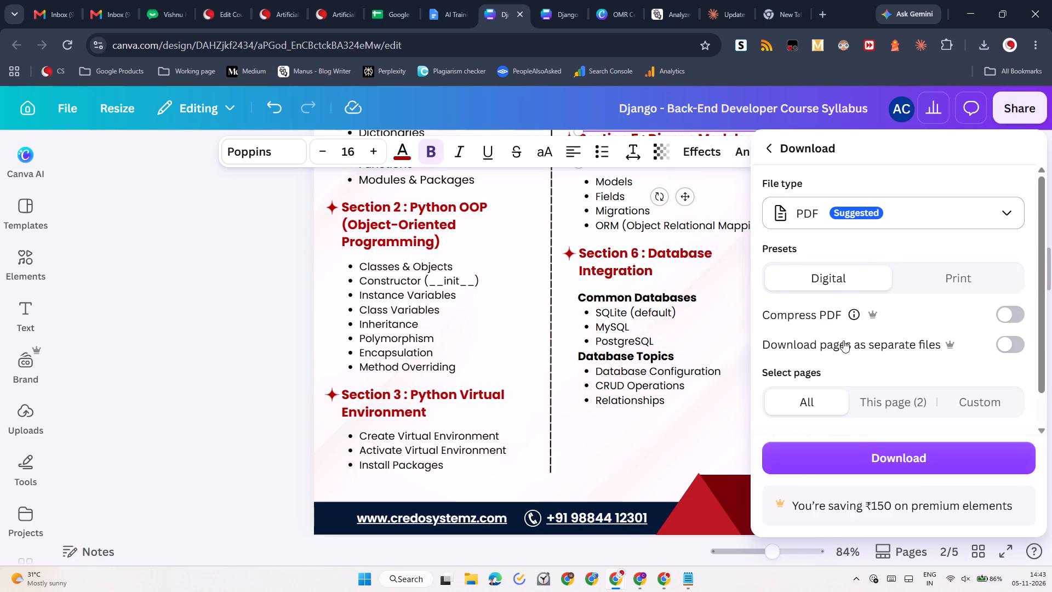
left_click(870, 462)
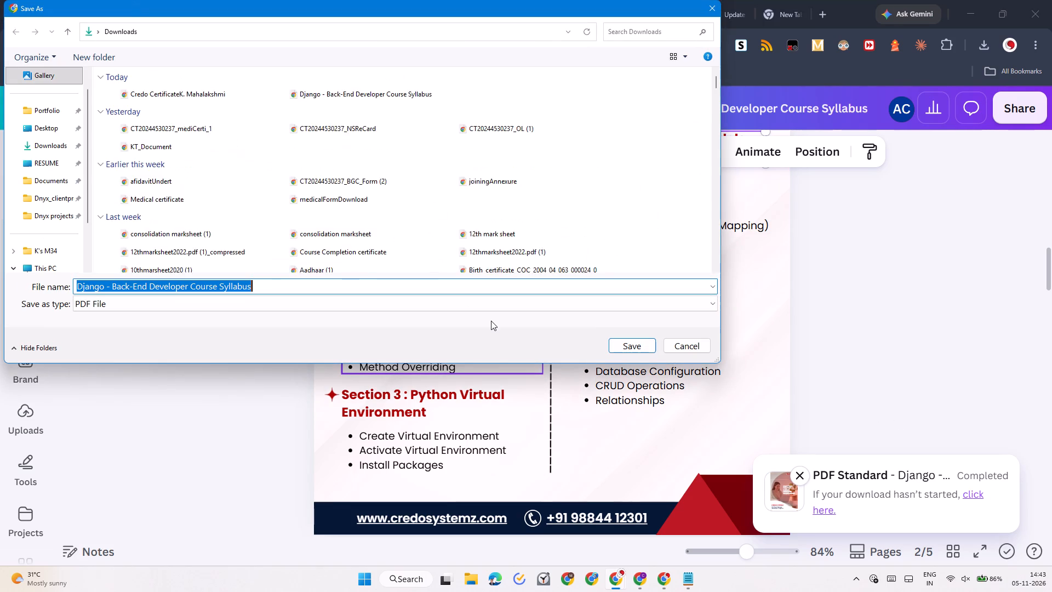
key("Return")
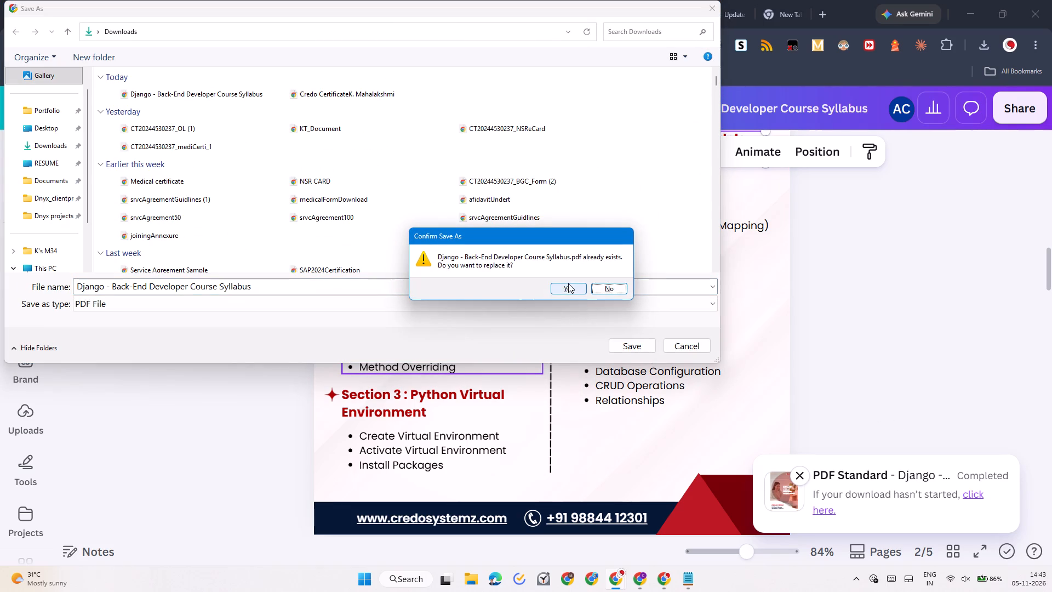
left_click(569, 285)
In Google Chat's "Wordpress - Intership" space, upload the Django syllabus PDF from Downloads as an attachment to the draft message.
left_click(161, 0)
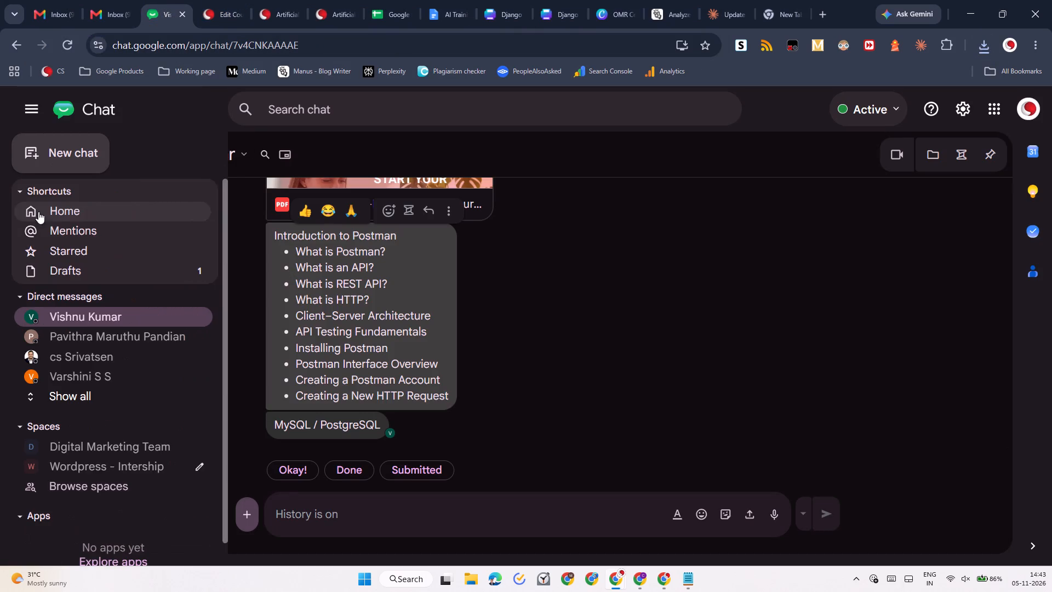
left_click(89, 473)
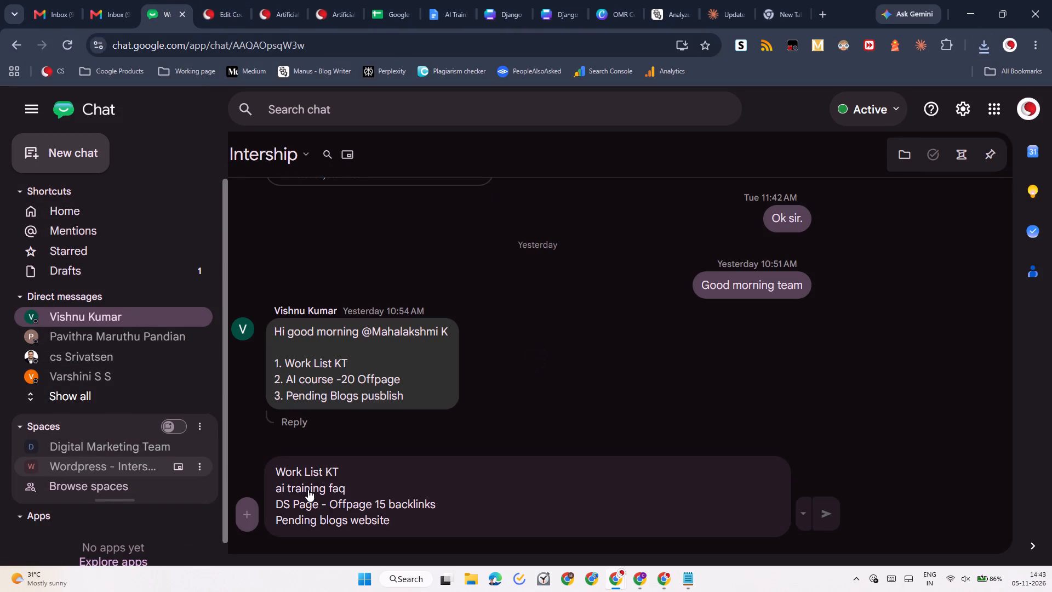
left_click(244, 519)
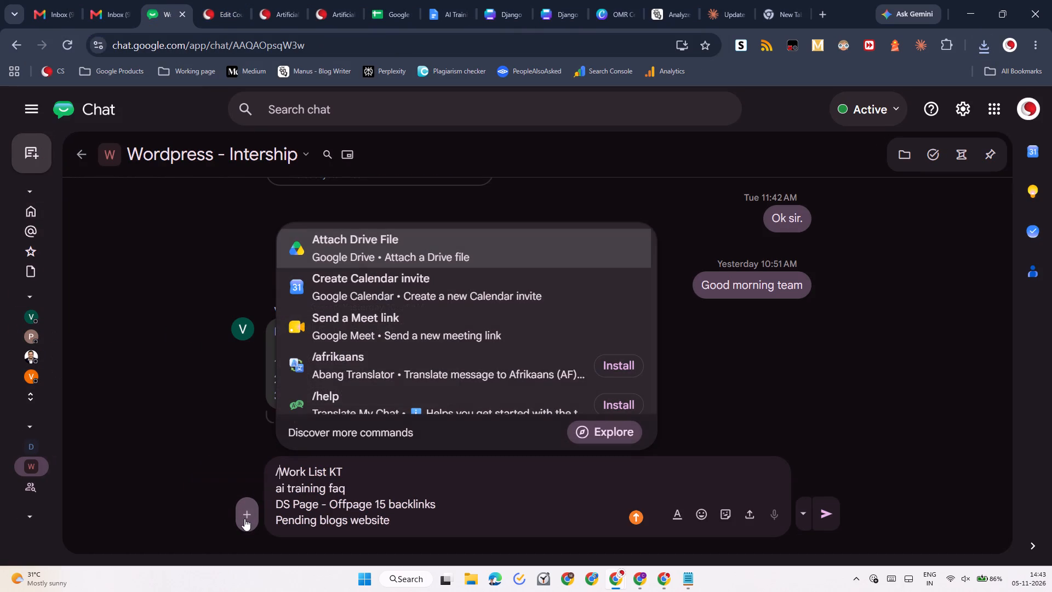
left_click(375, 243)
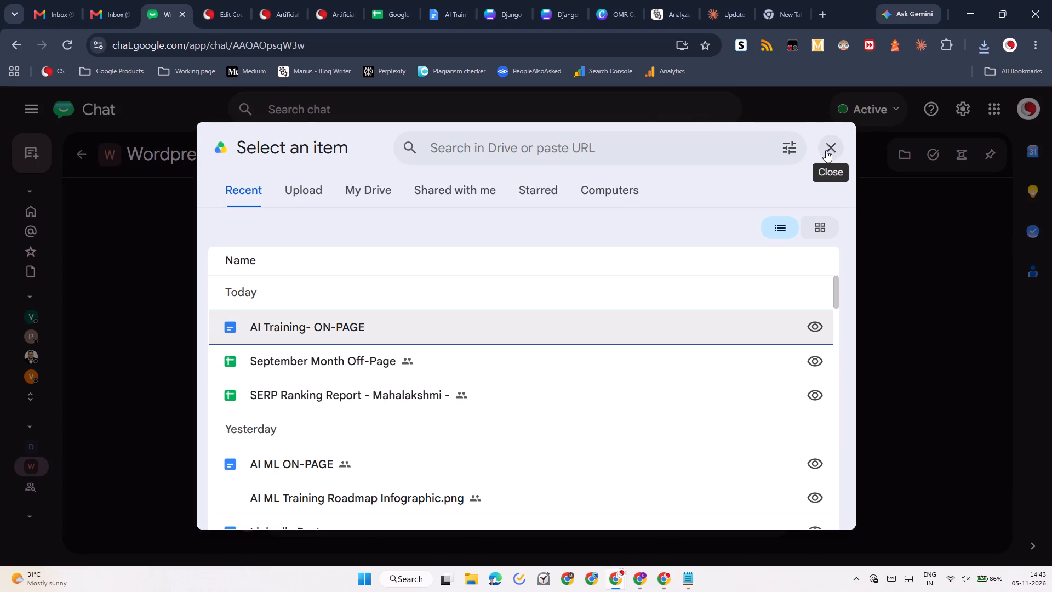
left_click(308, 189)
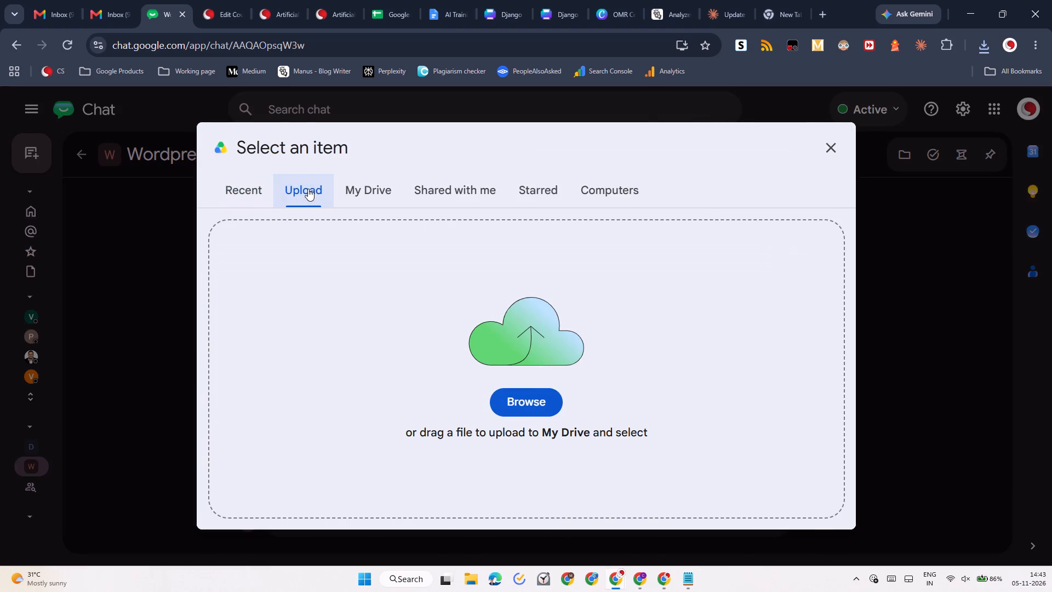
left_click(540, 397)
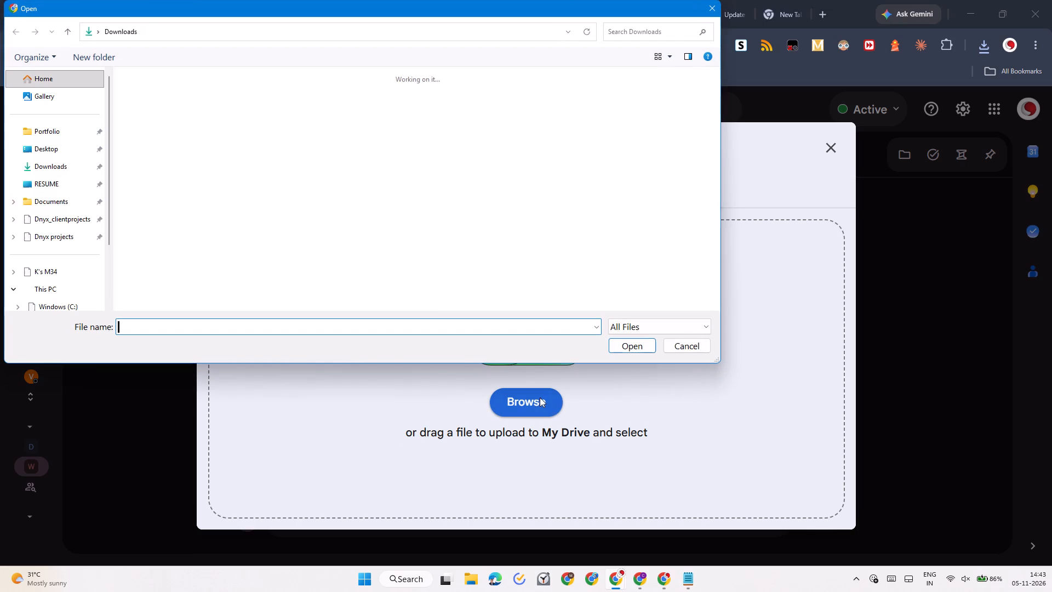
left_click(42, 173)
left_click(181, 95)
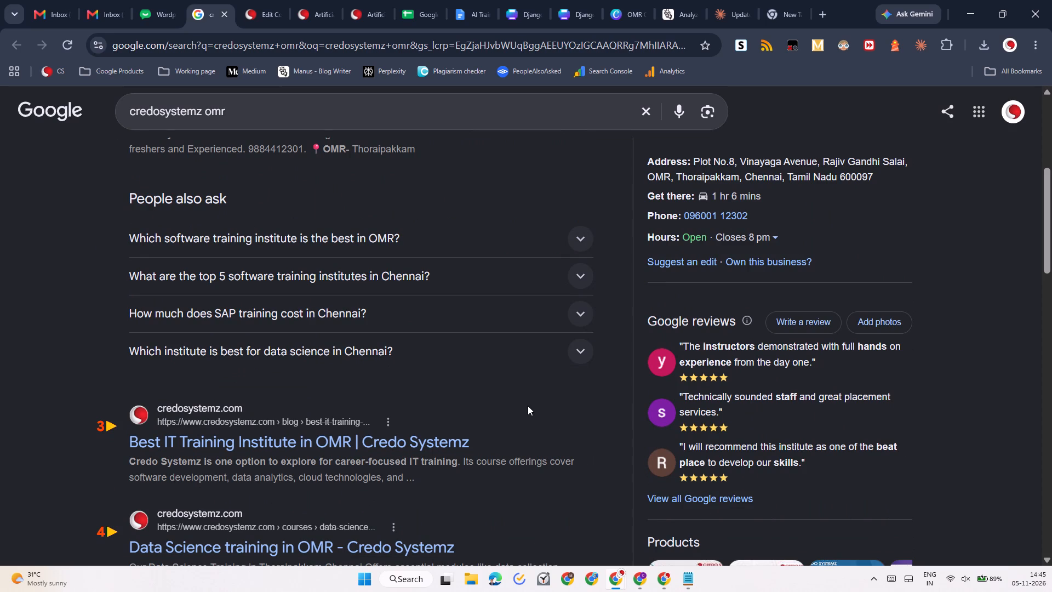
scroll(707, 407, "down", 2)
scroll(610, 339, "up", 4)
scroll(666, 322, "down", 1)
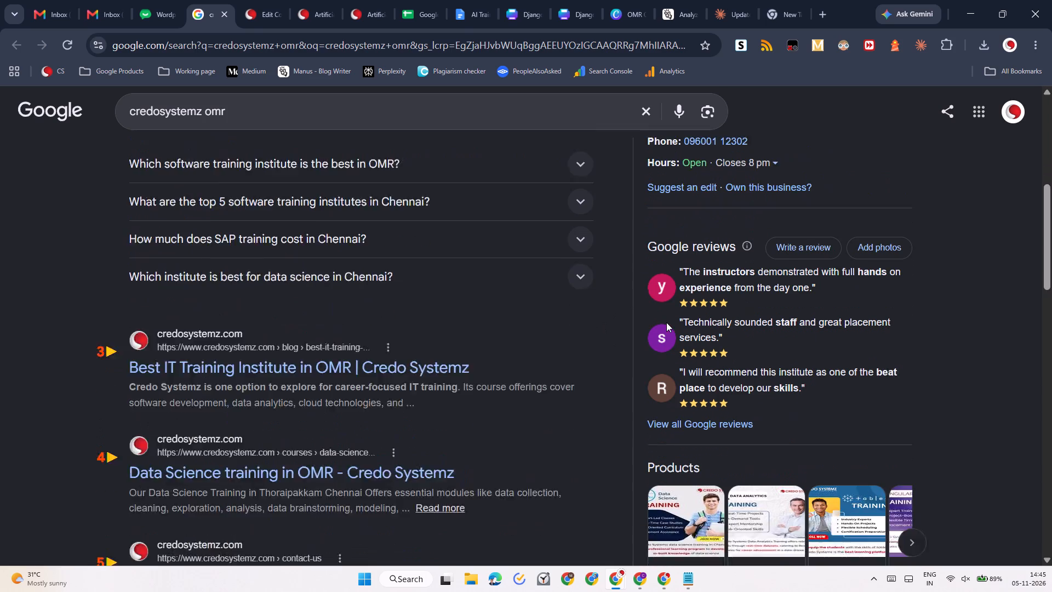
scroll(666, 322, "down", 1)
scroll(568, 329, "up", 2)
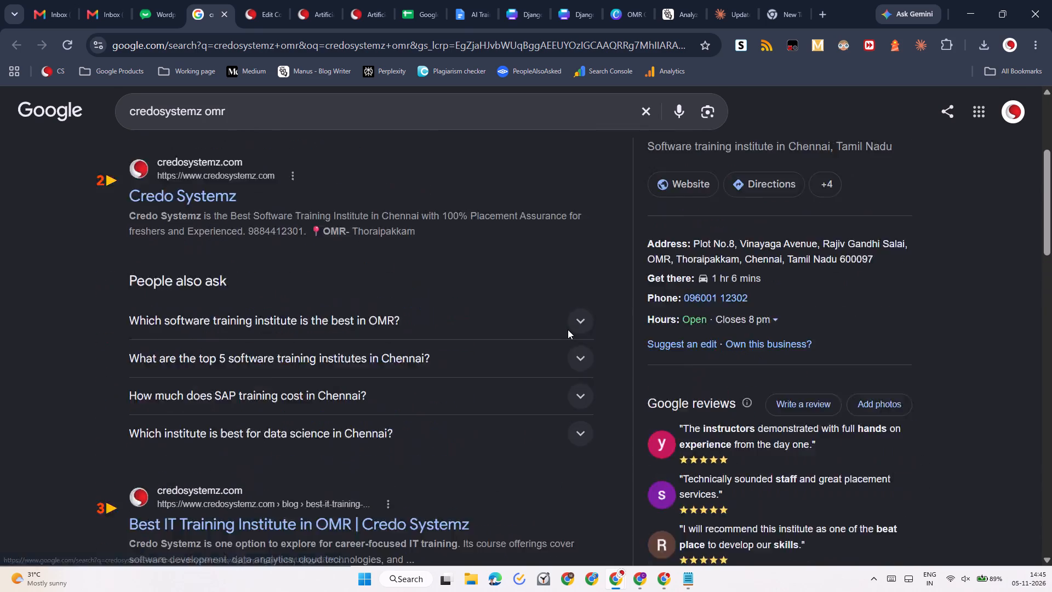
scroll(568, 329, "up", 3)
scroll(742, 479, "down", 2)
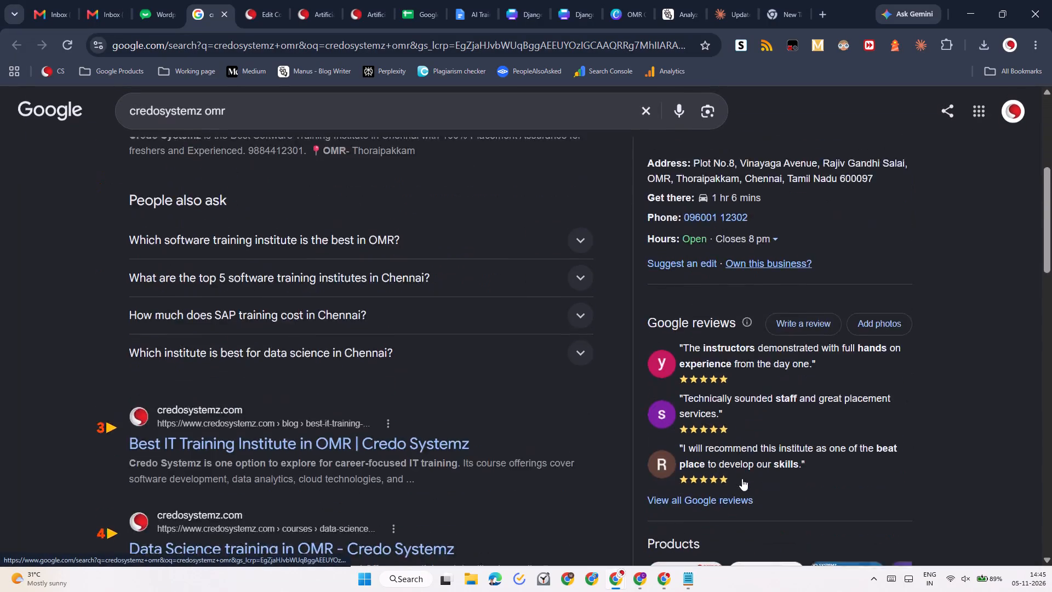
scroll(742, 479, "down", 5)
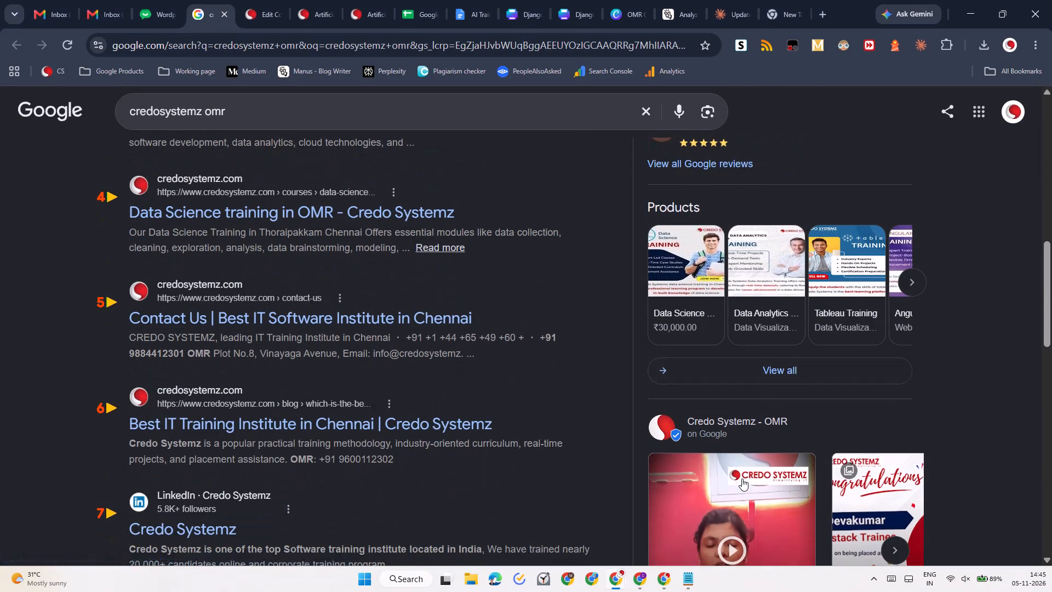
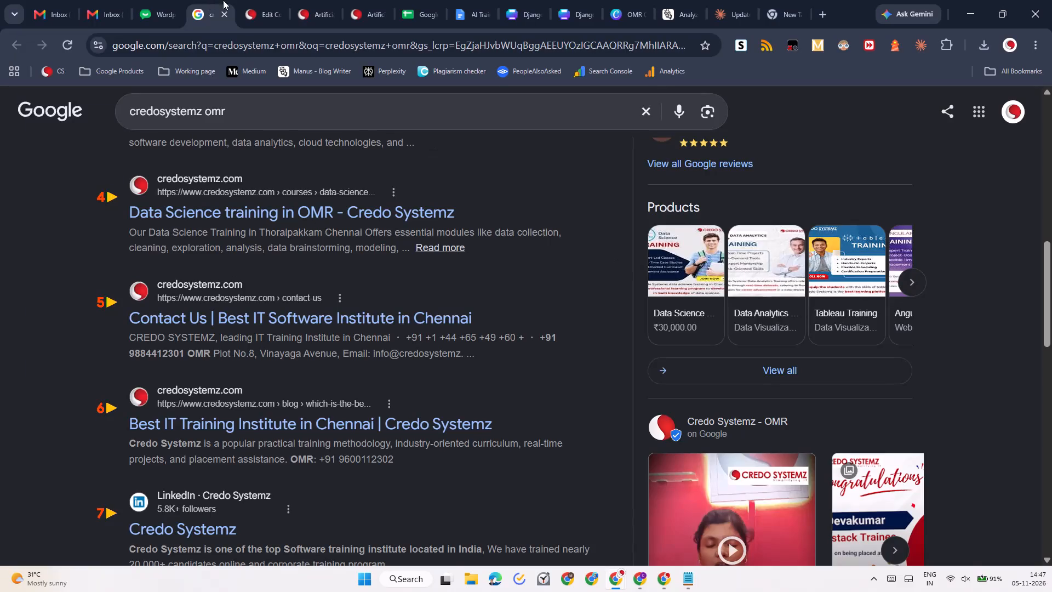
Compare the FAQs in the Artificial Intelligence Training preview, the WordPress editor and the already open live course page.
left_click(319, 0)
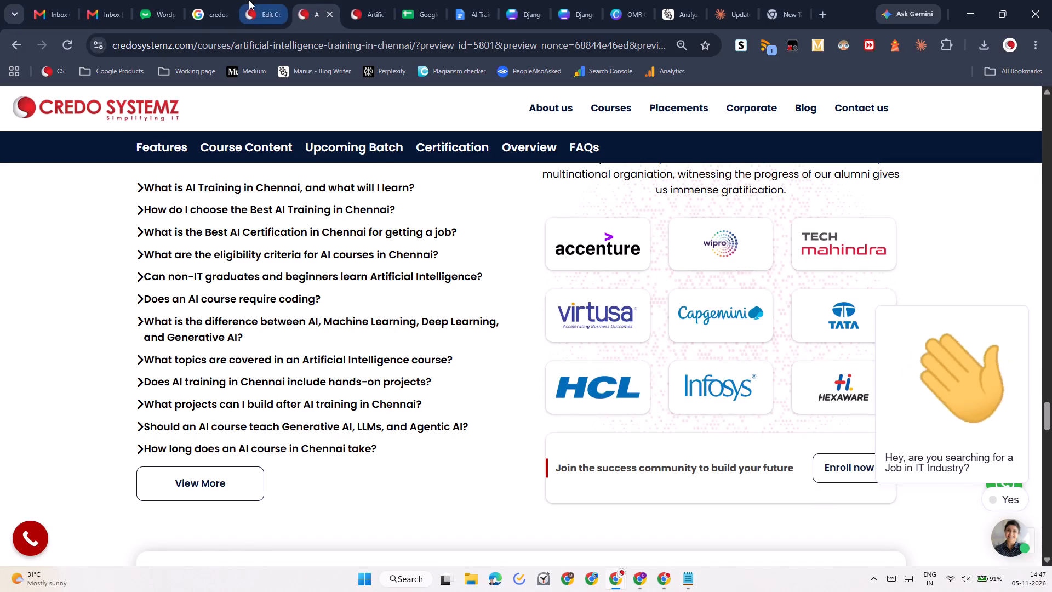
left_click(249, 0)
scroll(289, 321, "down", 3)
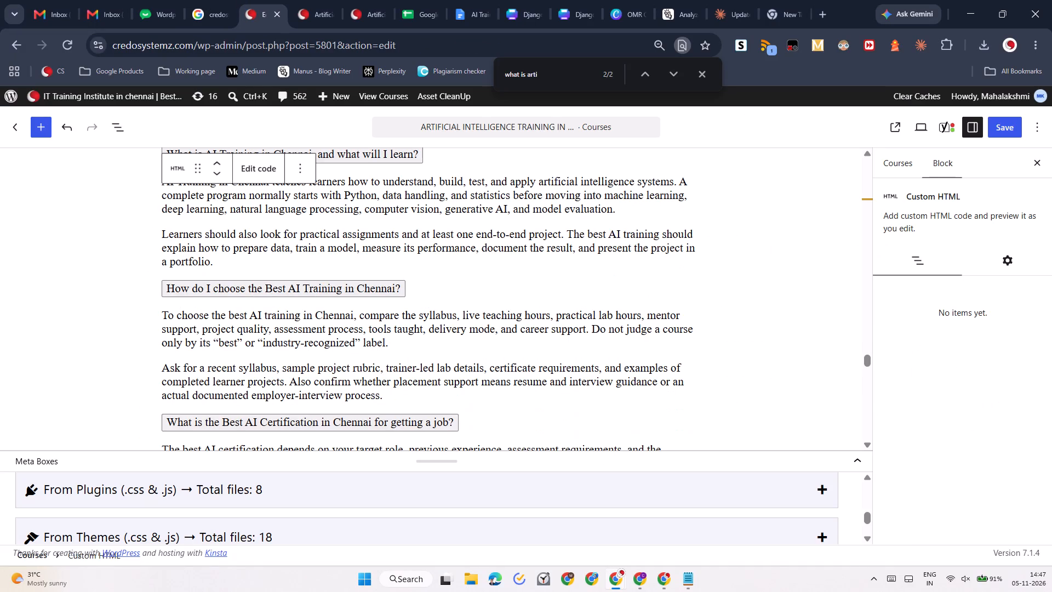
scroll(259, 191, "down", 1)
left_click(375, 0)
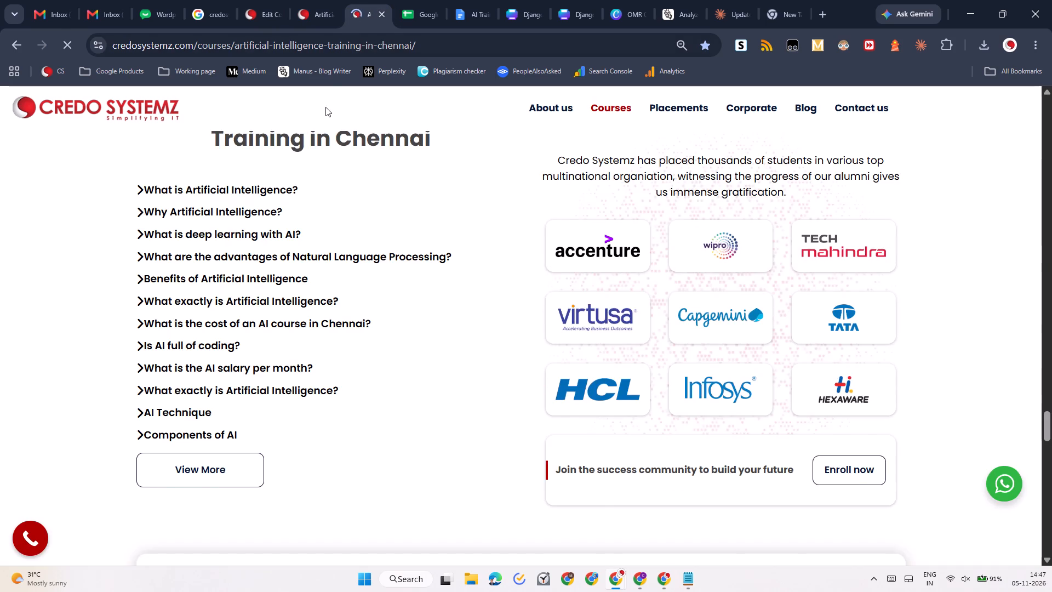
scroll(335, 252, "up", 1)
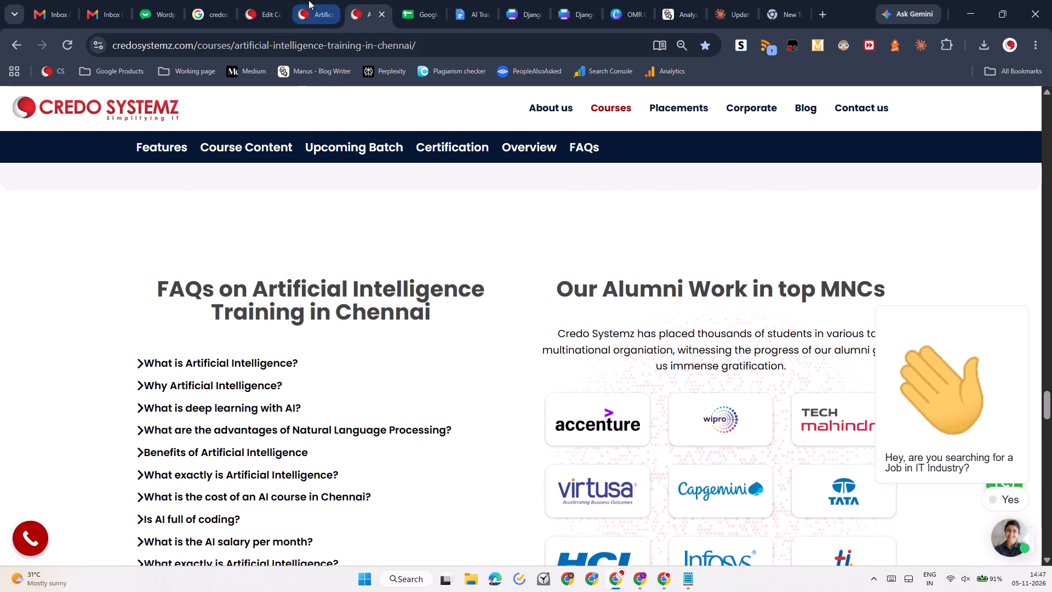
left_click(308, 0)
left_click(264, 0)
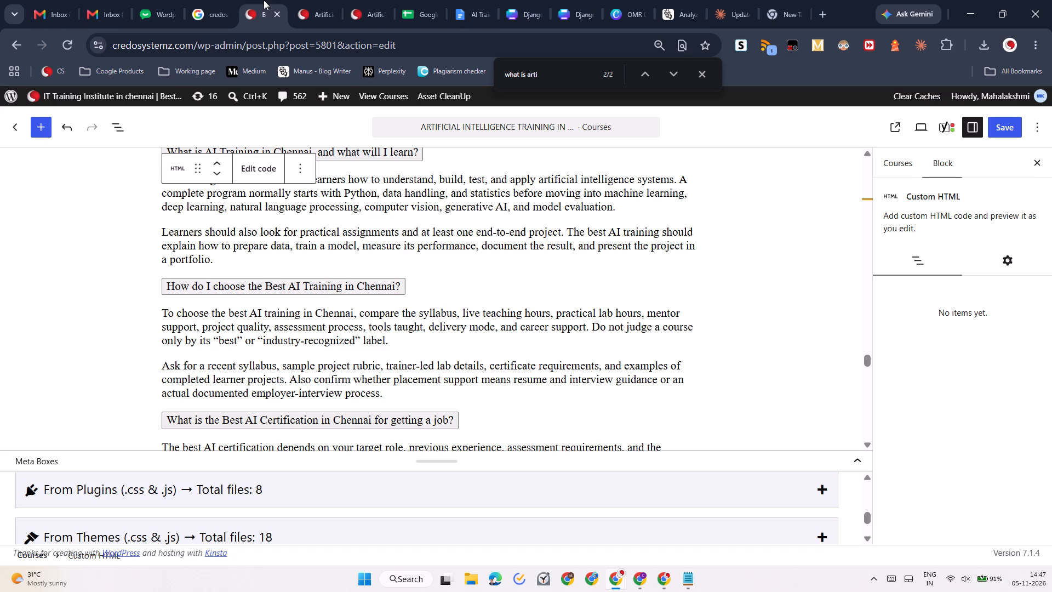
scroll(424, 338, "up", 1)
left_click(921, 127)
right_click(921, 127)
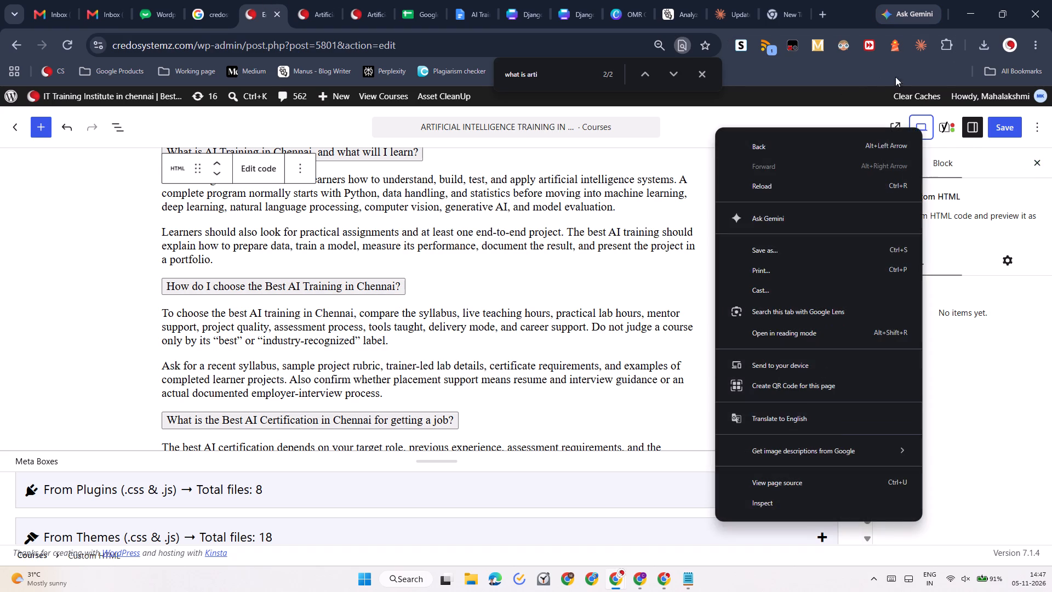
left_click(904, 122)
left_click(898, 122)
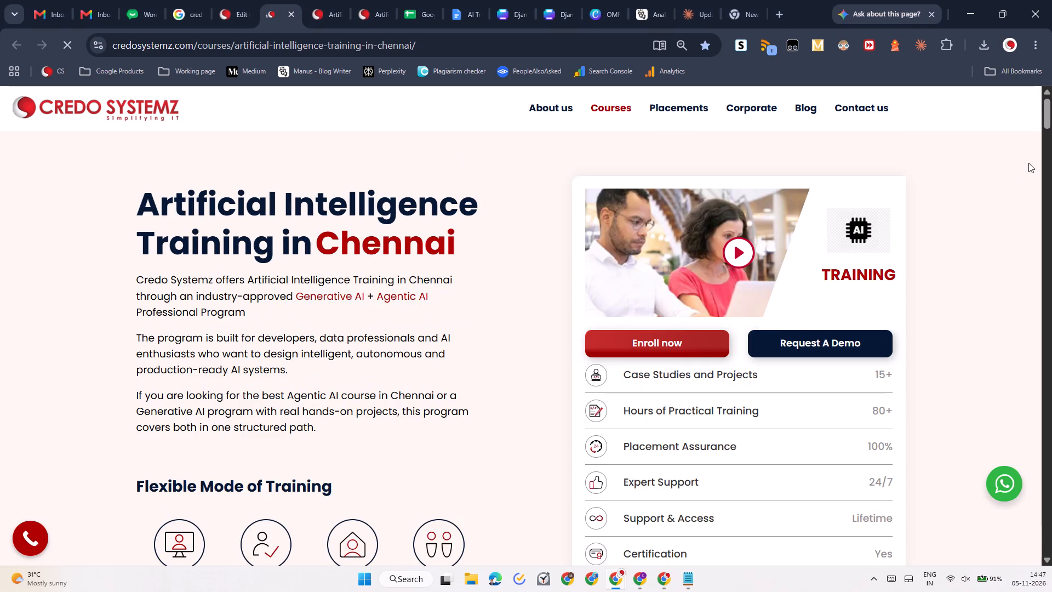
left_click_drag(1047, 125, 1051, 228)
left_click_drag(1051, 240, 1051, 392)
left_click_drag(1051, 392, 1040, 392)
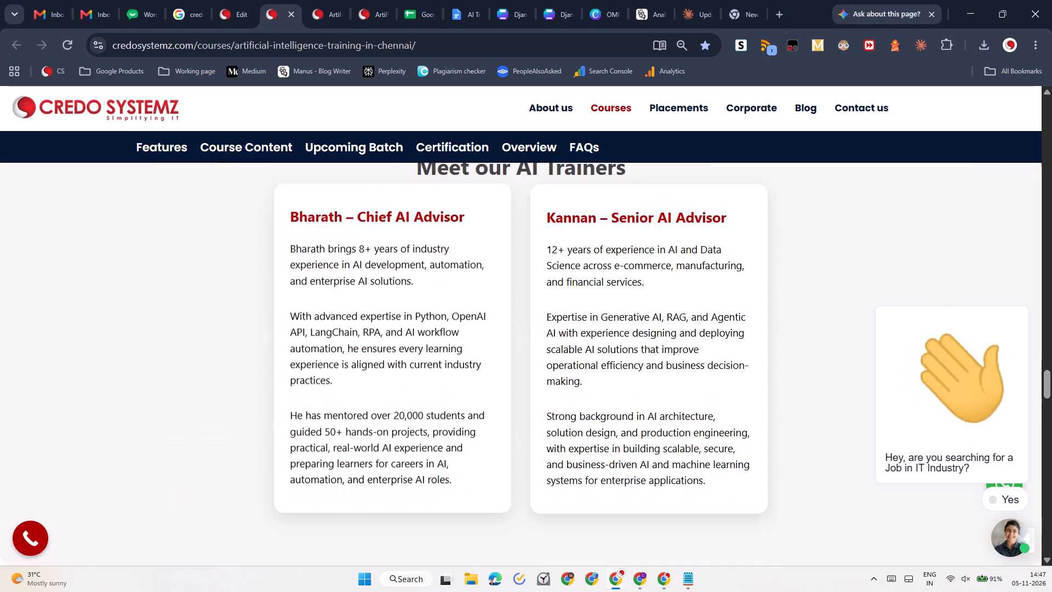
scroll(399, 304, "down", 7)
scroll(339, 324, "up", 1)
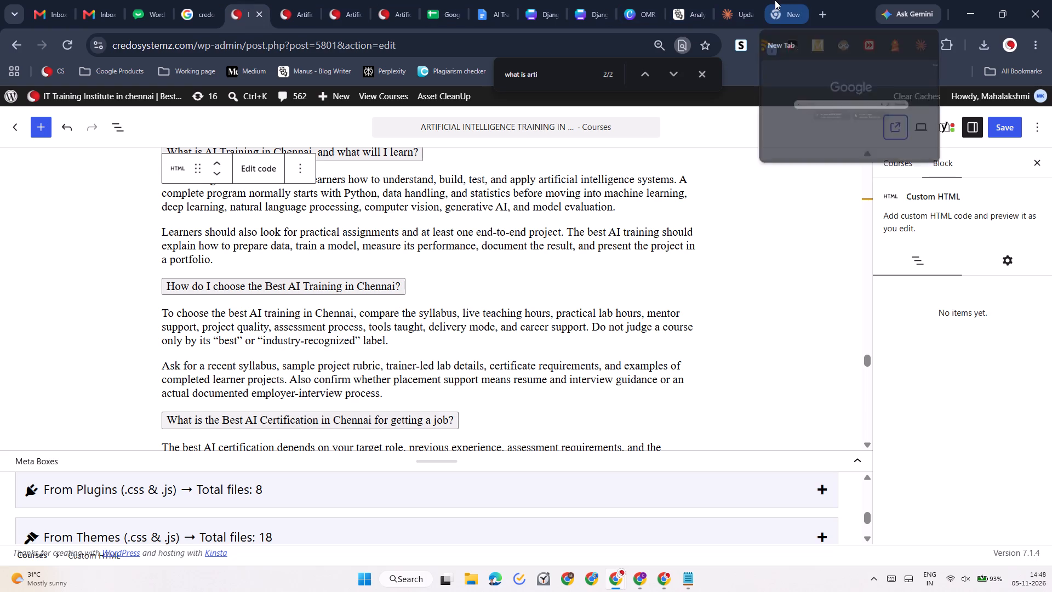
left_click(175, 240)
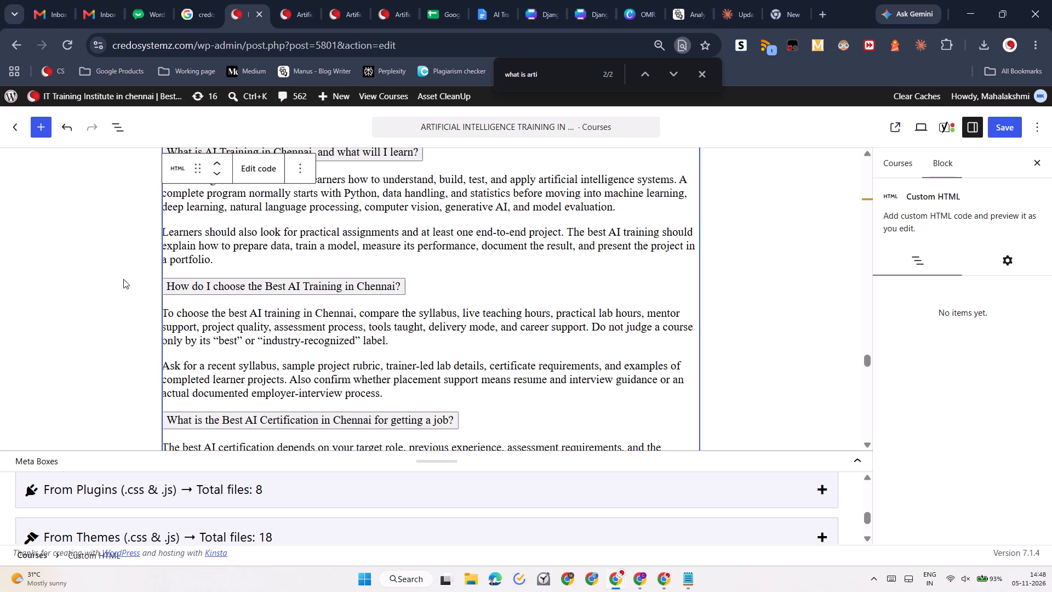
Search Google for "full stack" in the empty new tab.
left_click(784, 0)
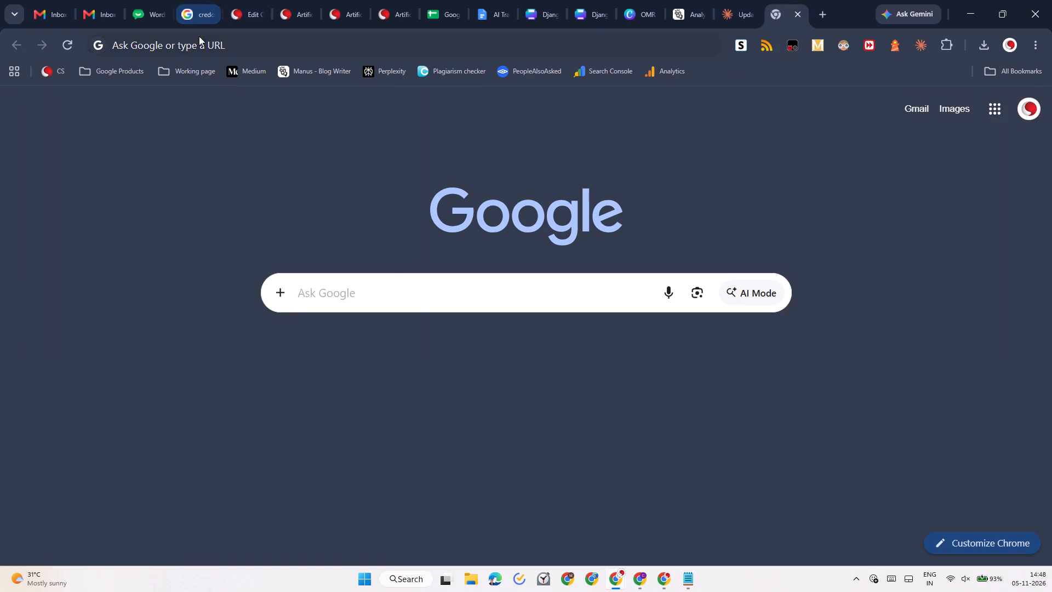
double_click(201, 39)
type("full stack")
key("space")
key("Return")
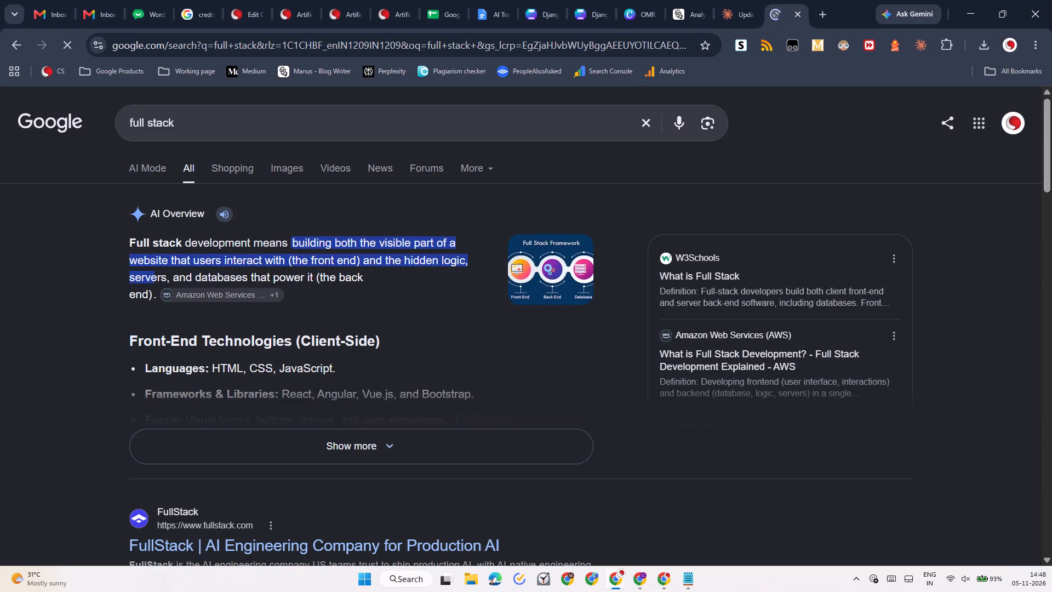
Examine the "full stack" search results page, including the organic listings, People also ask, Videos, Images and related searches.
scroll(159, 402, "down", 4)
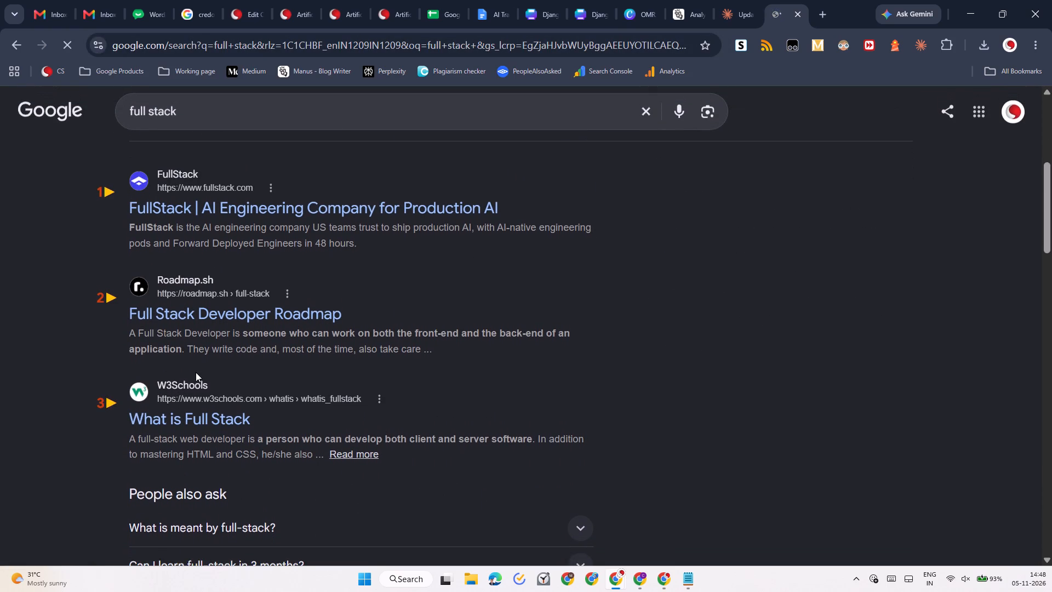
scroll(196, 372, "up", 1)
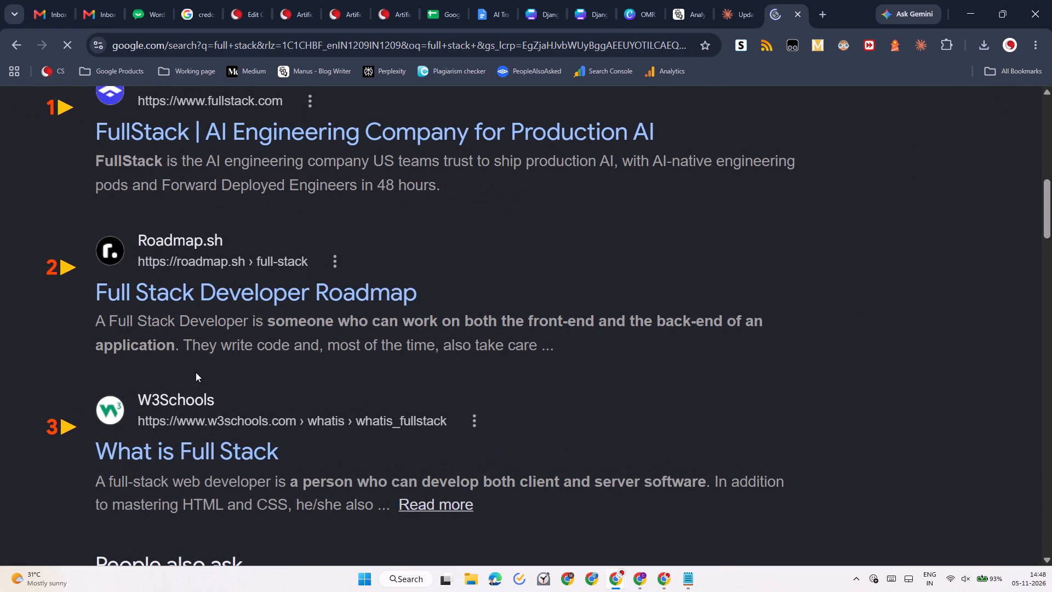
scroll(0, 591, "up", 1)
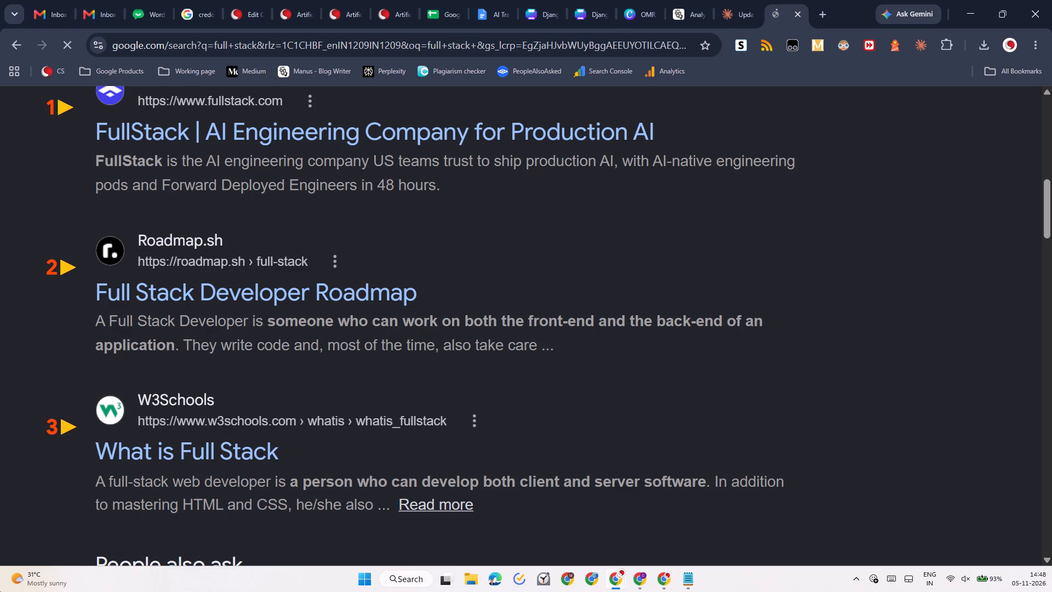
scroll(174, 352, "up", 1)
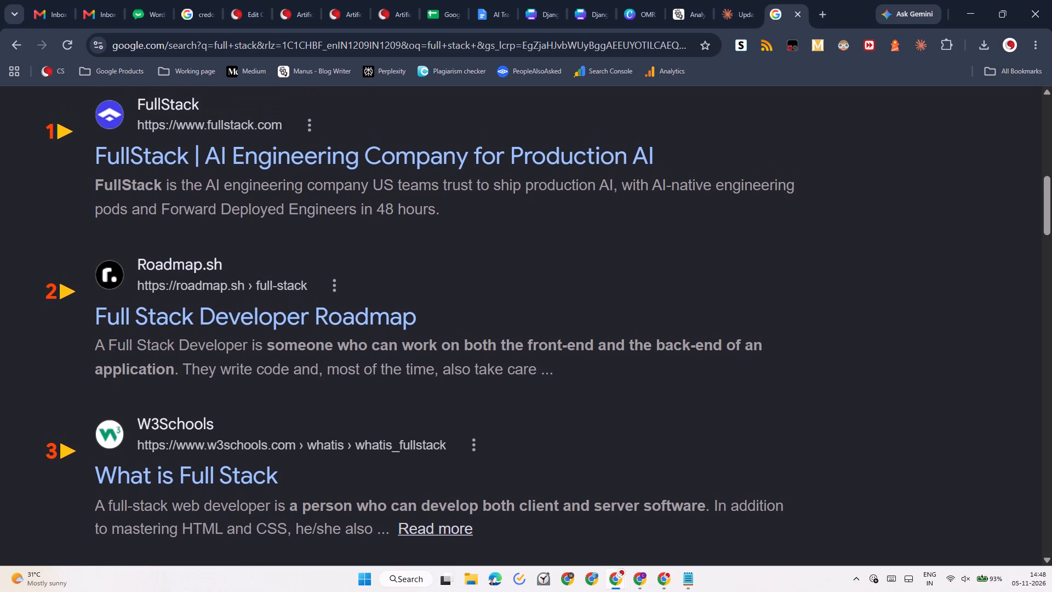
scroll(174, 351, "up", 1)
scroll(174, 351, "down", 2)
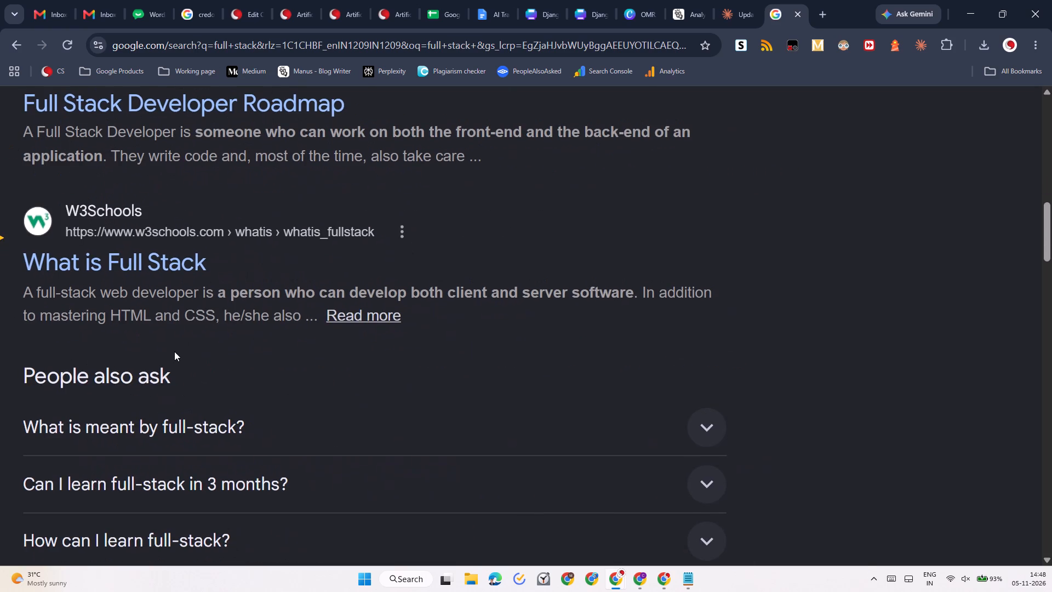
scroll(174, 351, "down", 5)
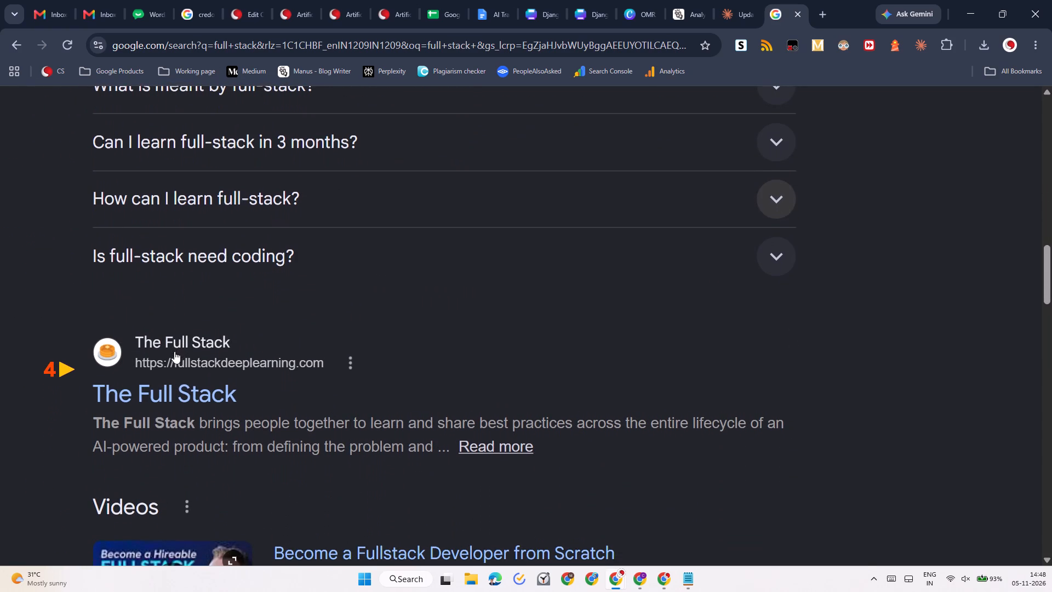
scroll(181, 402, "right", 1)
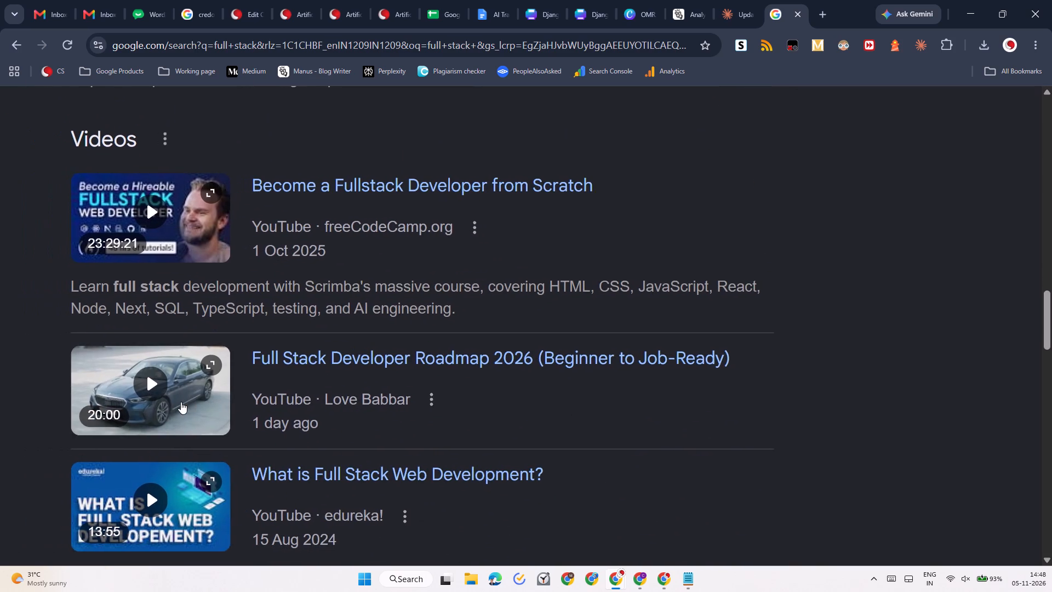
scroll(181, 402, "down", 7)
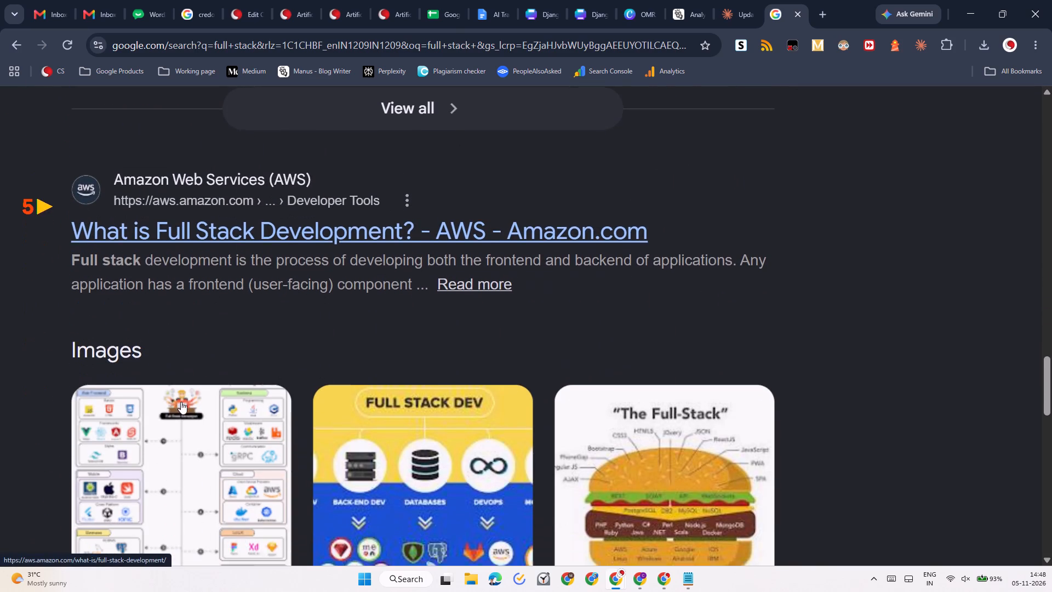
scroll(181, 402, "down", 2)
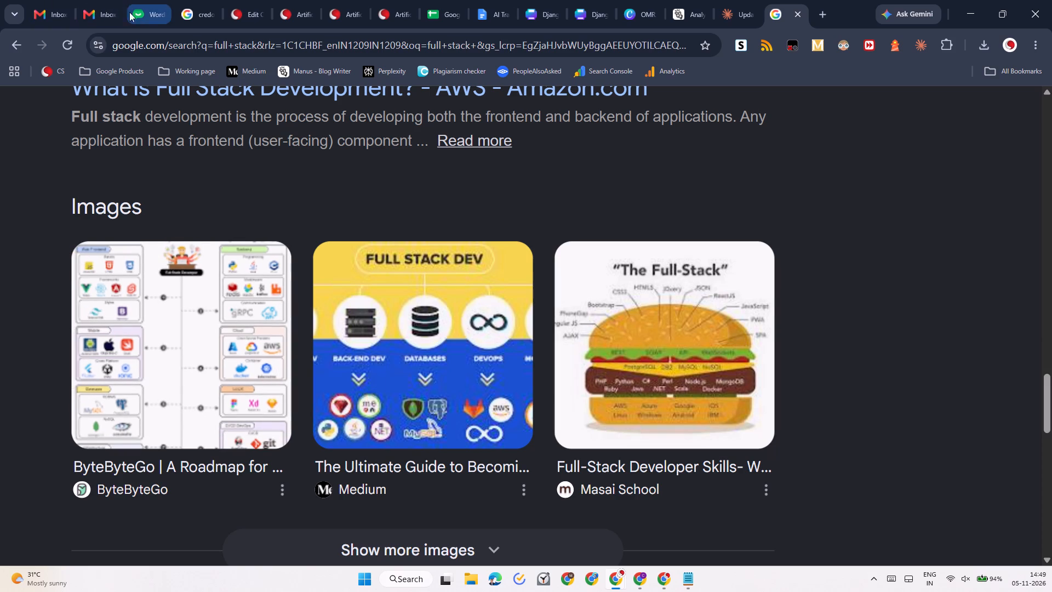
scroll(84, 294, "down", 3)
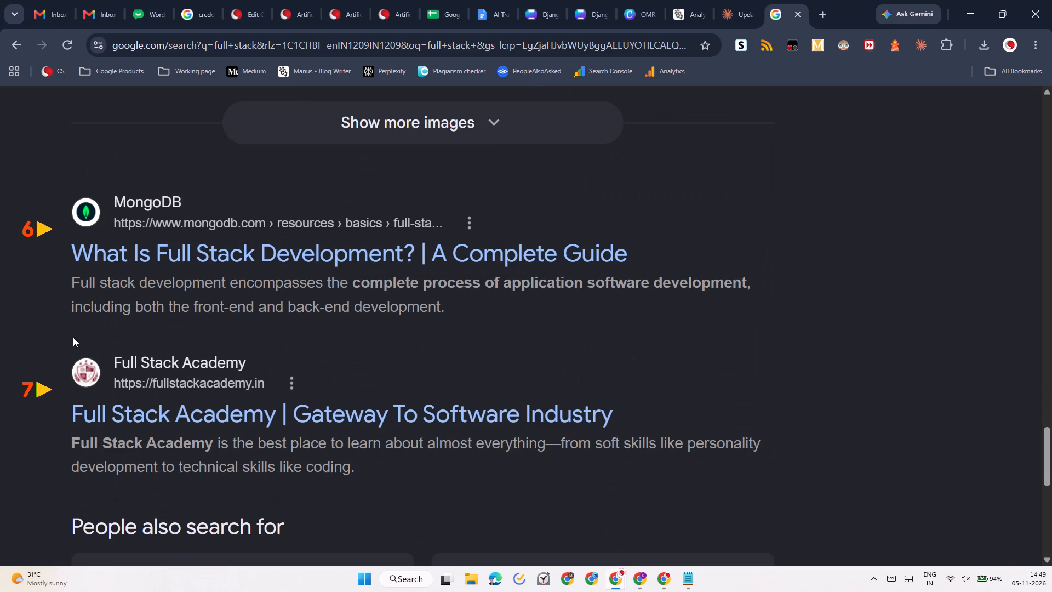
scroll(73, 337, "up", 1)
scroll(73, 337, "down", 4)
scroll(73, 337, "up", 1)
scroll(73, 337, "down", 4)
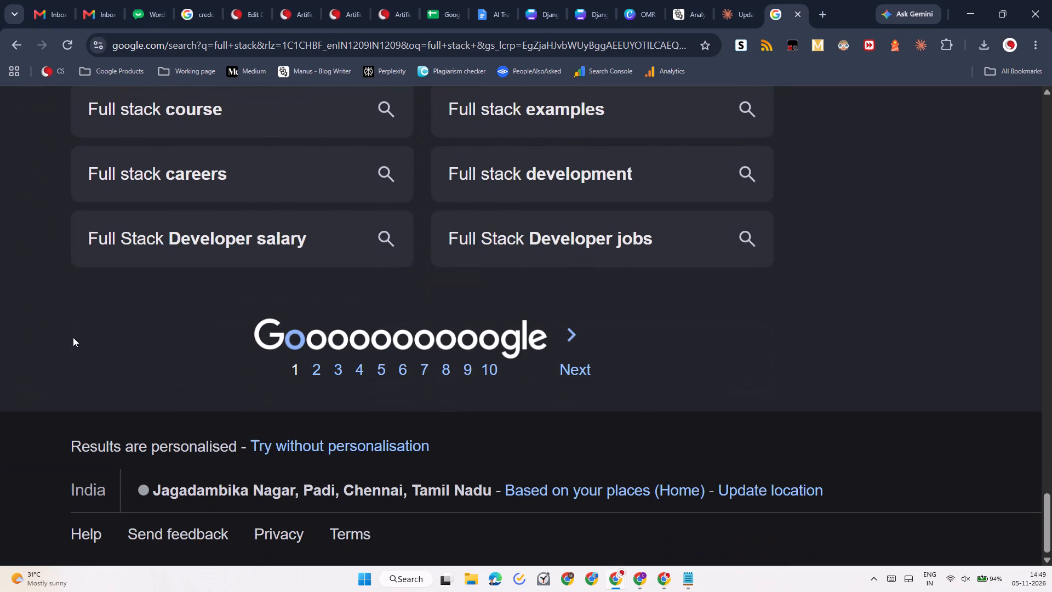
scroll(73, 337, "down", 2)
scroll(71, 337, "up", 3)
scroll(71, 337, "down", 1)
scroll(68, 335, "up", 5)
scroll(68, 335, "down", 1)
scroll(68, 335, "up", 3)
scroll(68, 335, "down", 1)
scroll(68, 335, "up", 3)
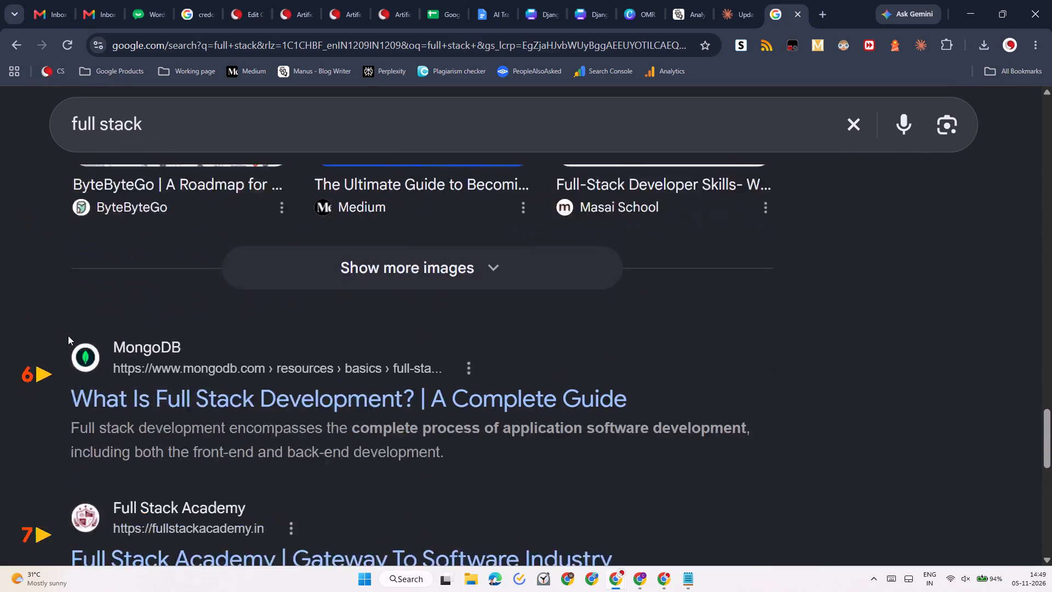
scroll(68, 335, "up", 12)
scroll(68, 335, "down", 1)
Compare the FAQs on the previously loaded AI course page with those on the freshly opened live page.
double_click(408, 0)
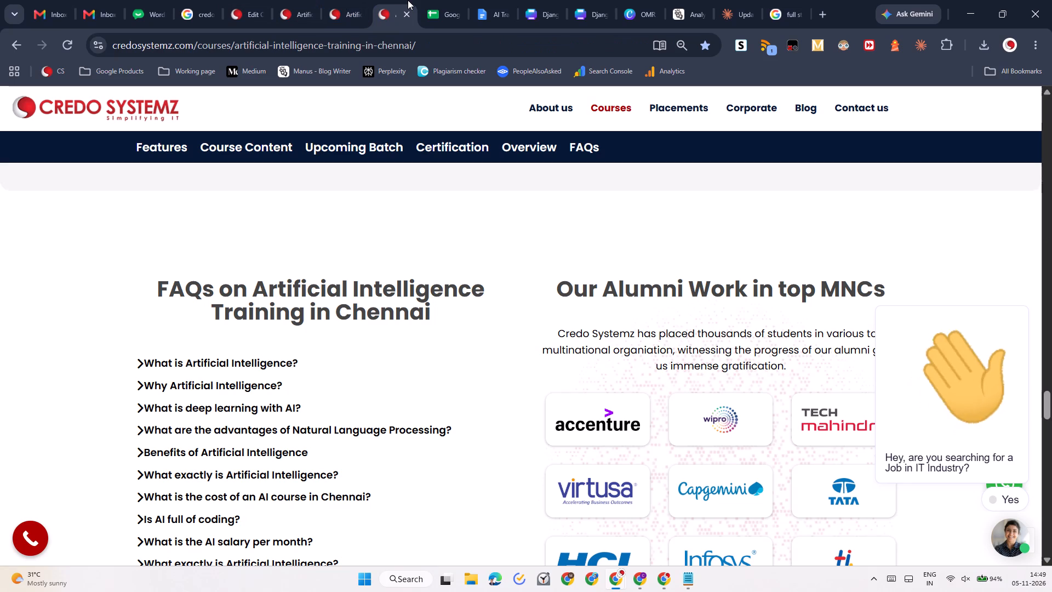
left_click(321, 0)
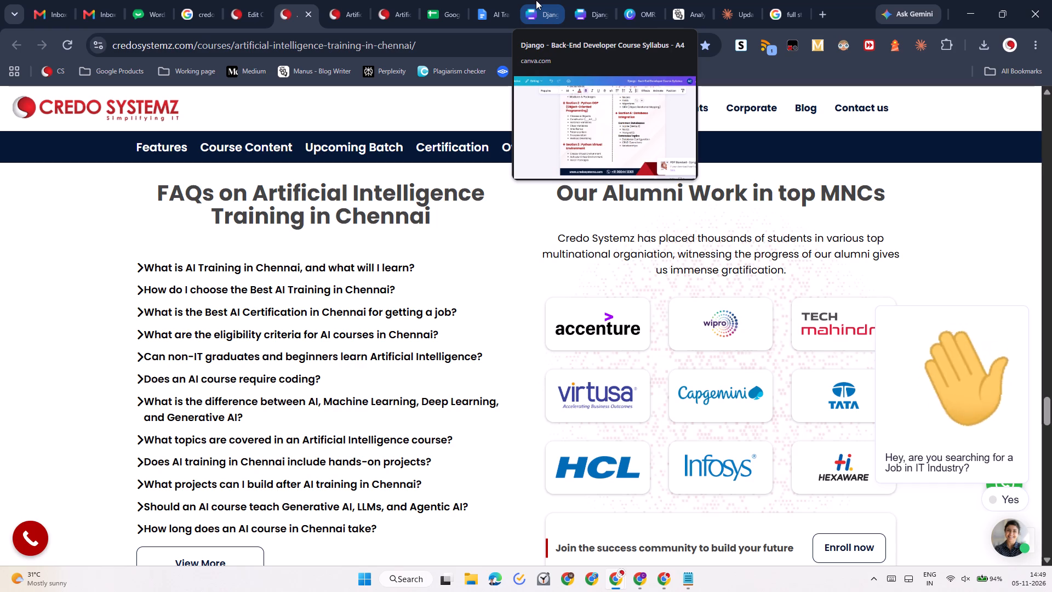
Return to the Google "full stack" results and examine how the term is written in listings, People also ask and Videos.
left_click(782, 3)
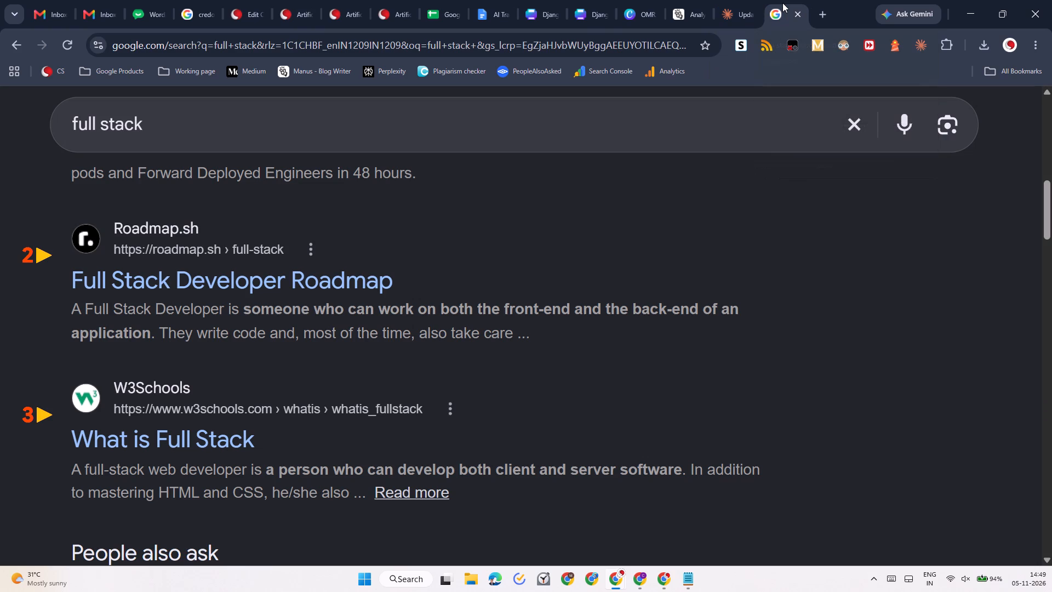
scroll(215, 489, "down", 3)
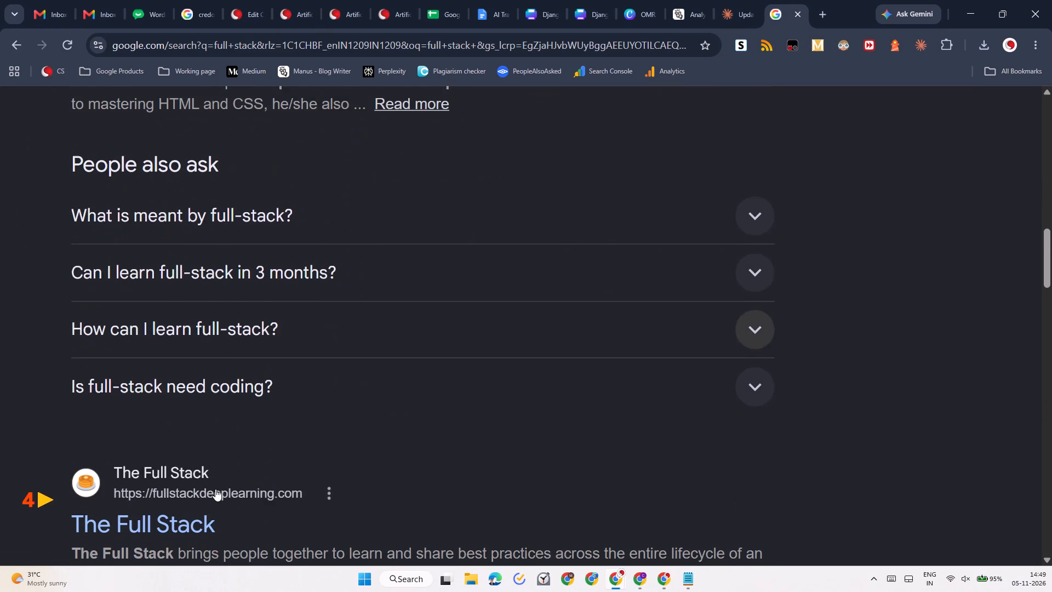
scroll(215, 489, "up", 1)
scroll(215, 489, "down", 1)
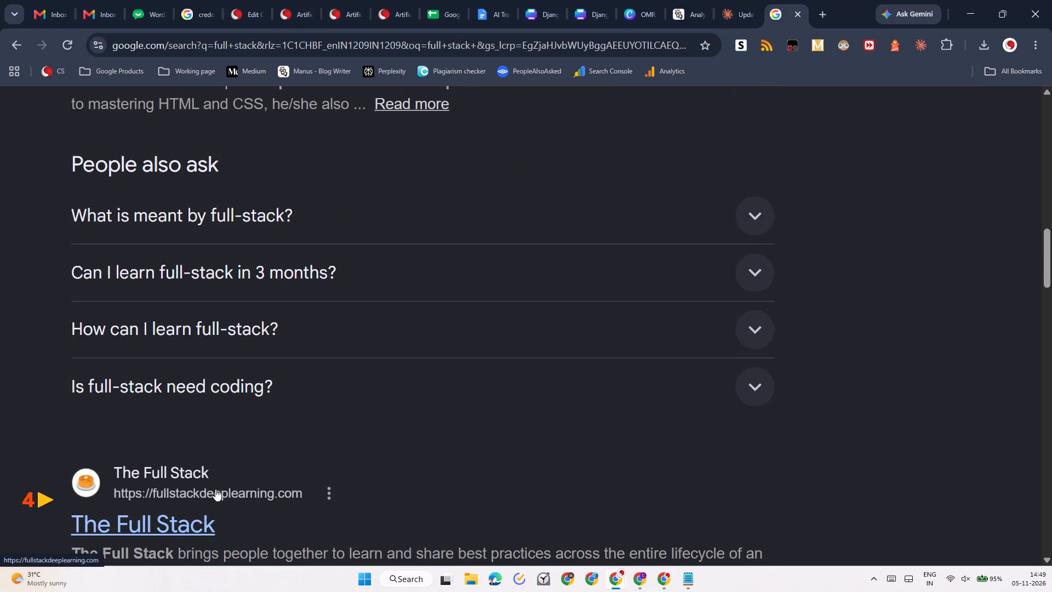
scroll(215, 489, "down", 1)
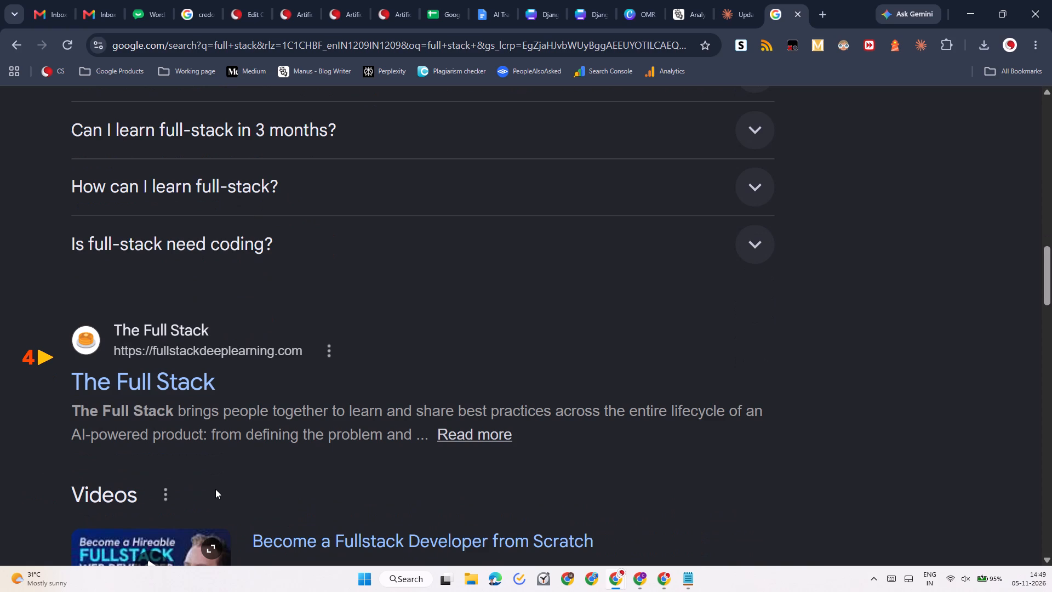
scroll(215, 489, "up", 1)
scroll(215, 489, "down", 2)
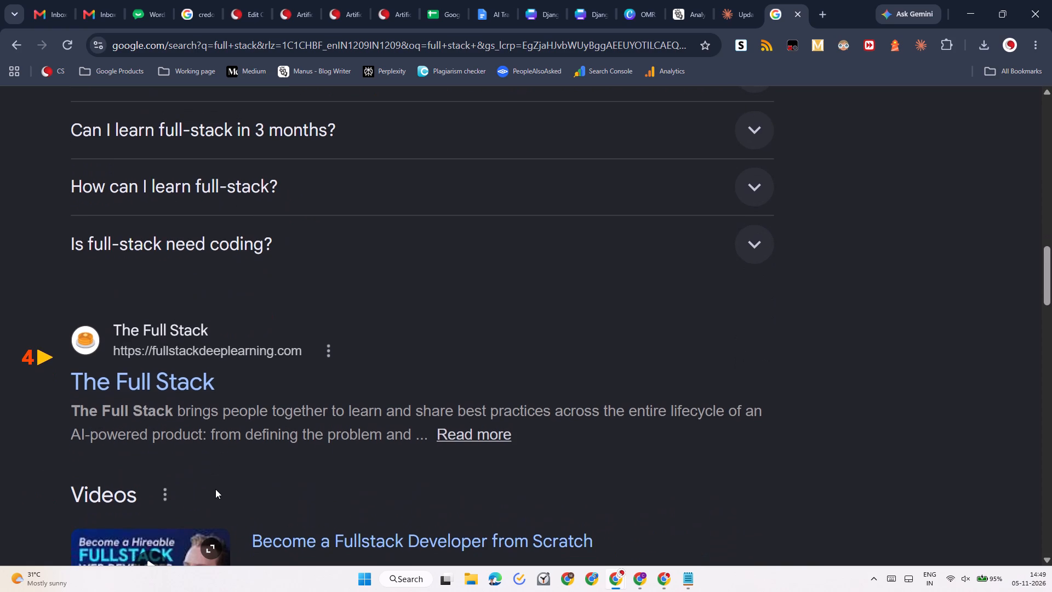
scroll(215, 489, "down", 3)
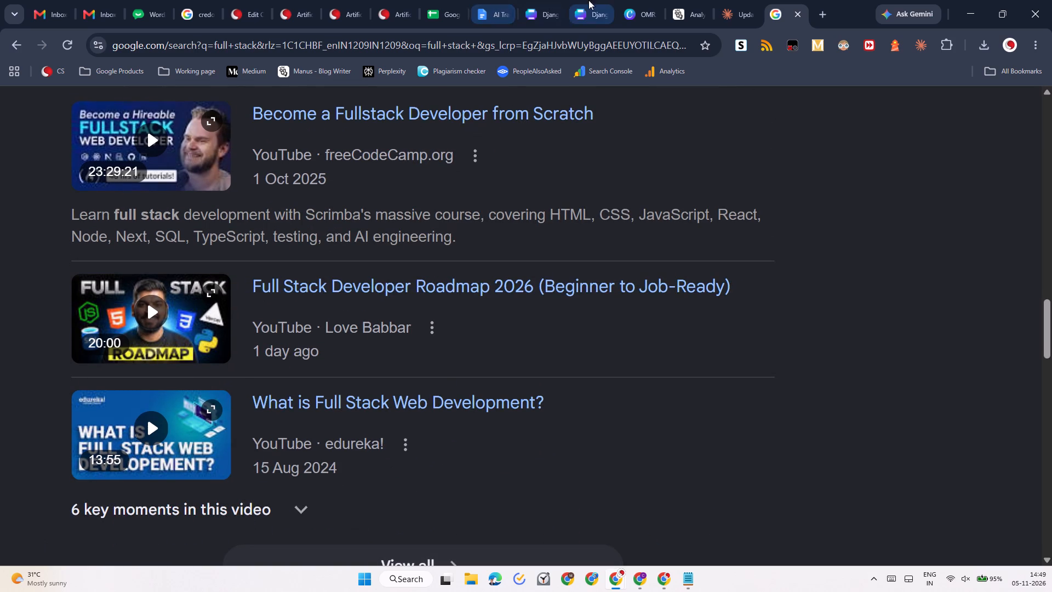
In the Canva Django course syllabus design, change the page 1 subtitle to "Fullstack Django Developer Program".
left_click(591, 0)
scroll(548, 482, "up", 1)
scroll(548, 482, "down", 1)
scroll(548, 482, "up", 1)
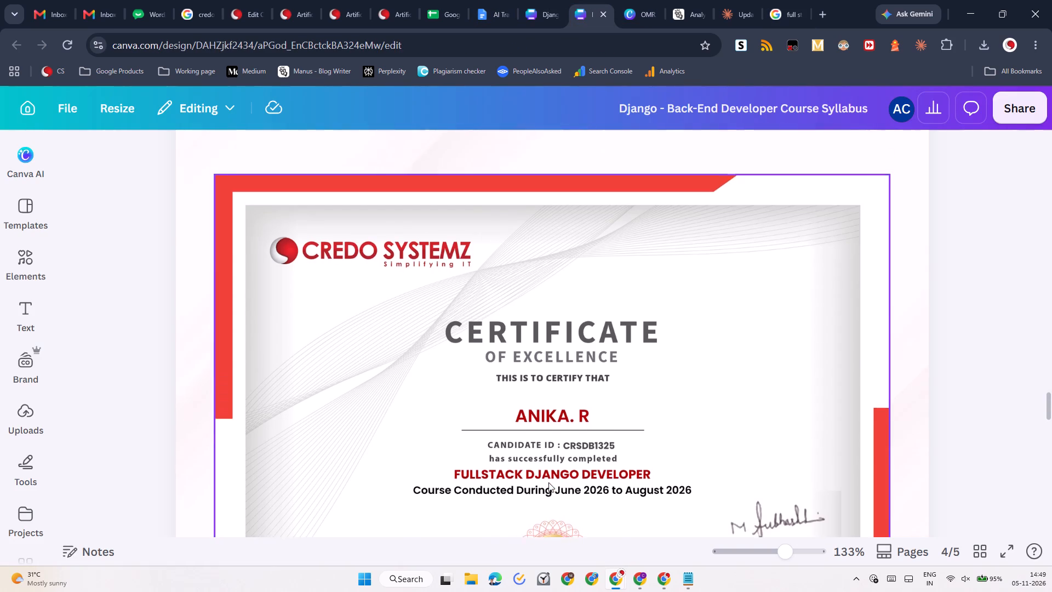
scroll(548, 482, "up", 2)
scroll(548, 482, "down", 1)
scroll(548, 482, "up", 1)
scroll(548, 482, "down", 1)
scroll(548, 482, "up", 1)
scroll(548, 482, "down", 1)
scroll(548, 482, "up", 14)
scroll(548, 483, "down", 1)
scroll(548, 483, "up", 1)
scroll(548, 483, "down", 1)
scroll(548, 483, "up", 3)
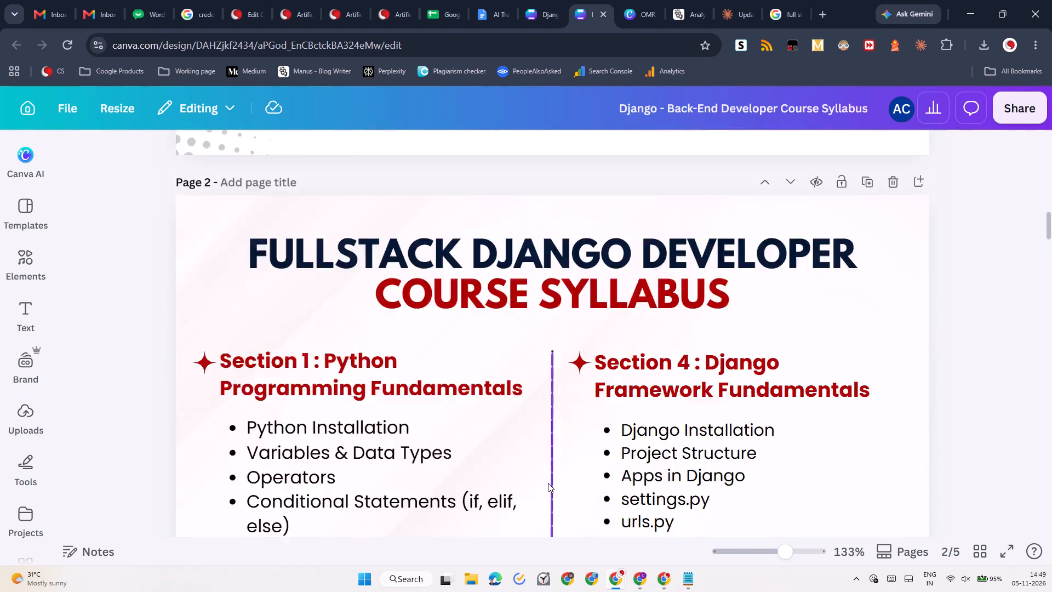
scroll(548, 483, "up", 9)
scroll(548, 483, "down", 1)
scroll(548, 483, "up", 1)
scroll(548, 483, "down", 4)
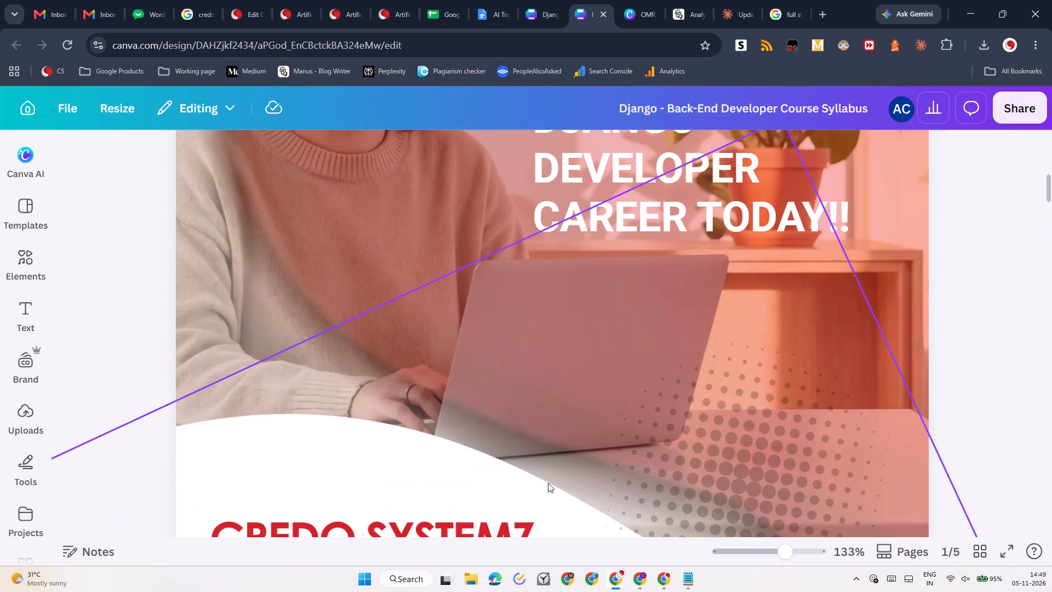
scroll(540, 492, "down", 1)
double_click(294, 311)
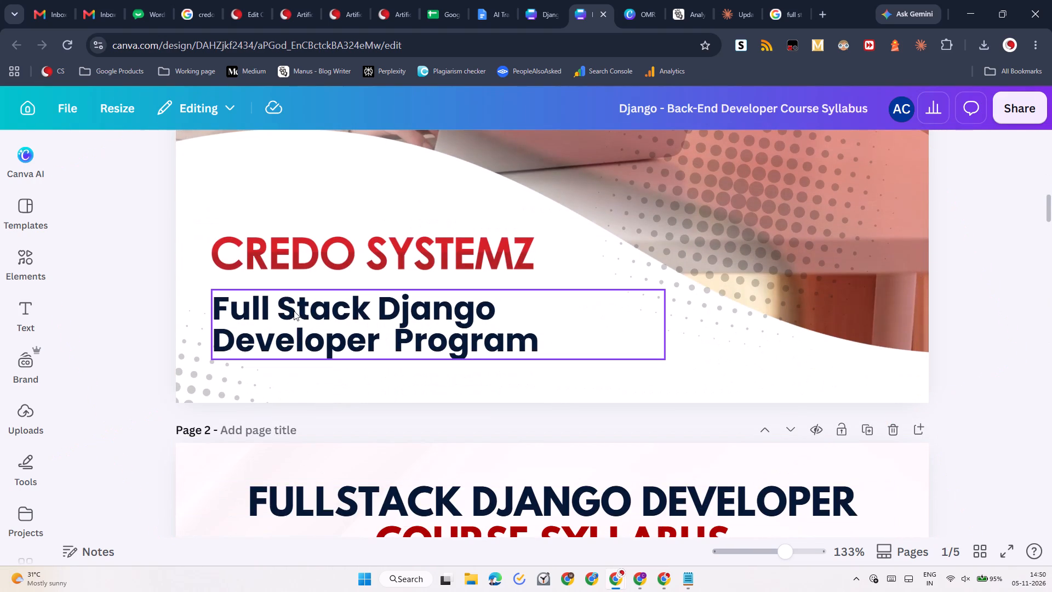
scroll(293, 311, "down", 1)
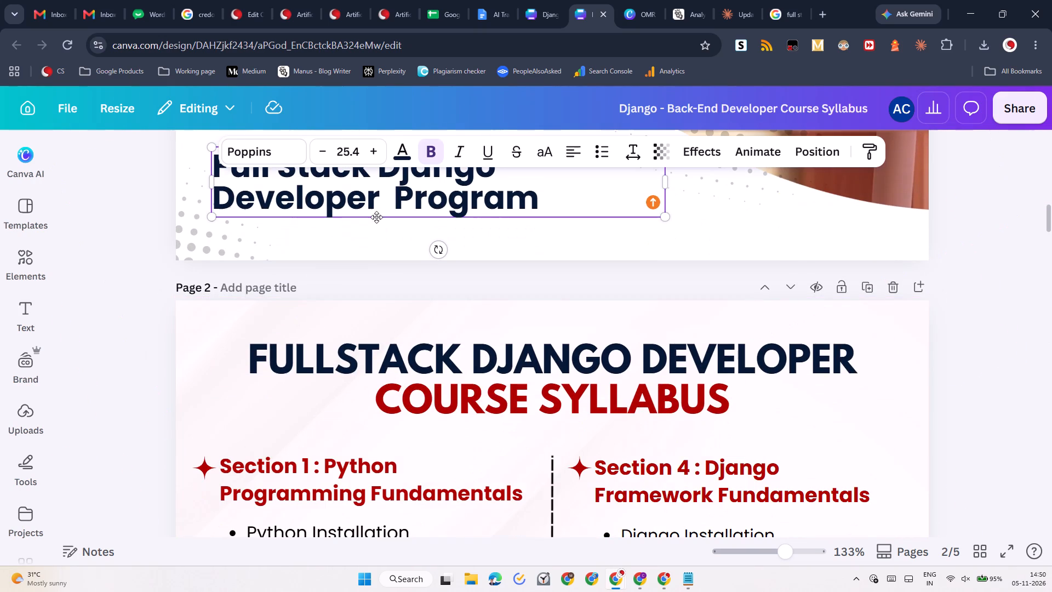
scroll(376, 217, "up", 1)
key("BackSpace")
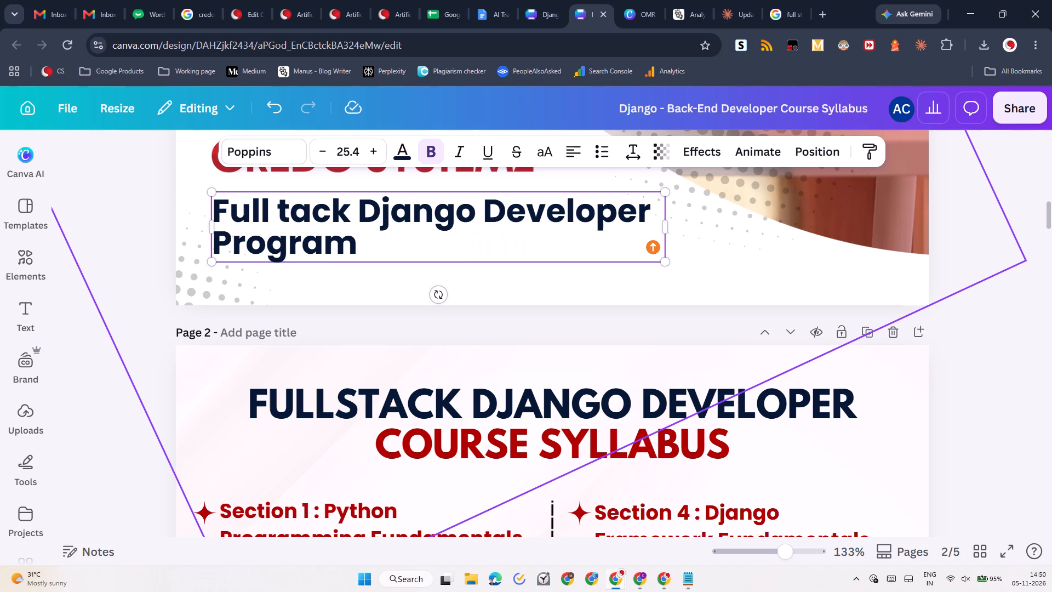
key("BackSpace")
key("s")
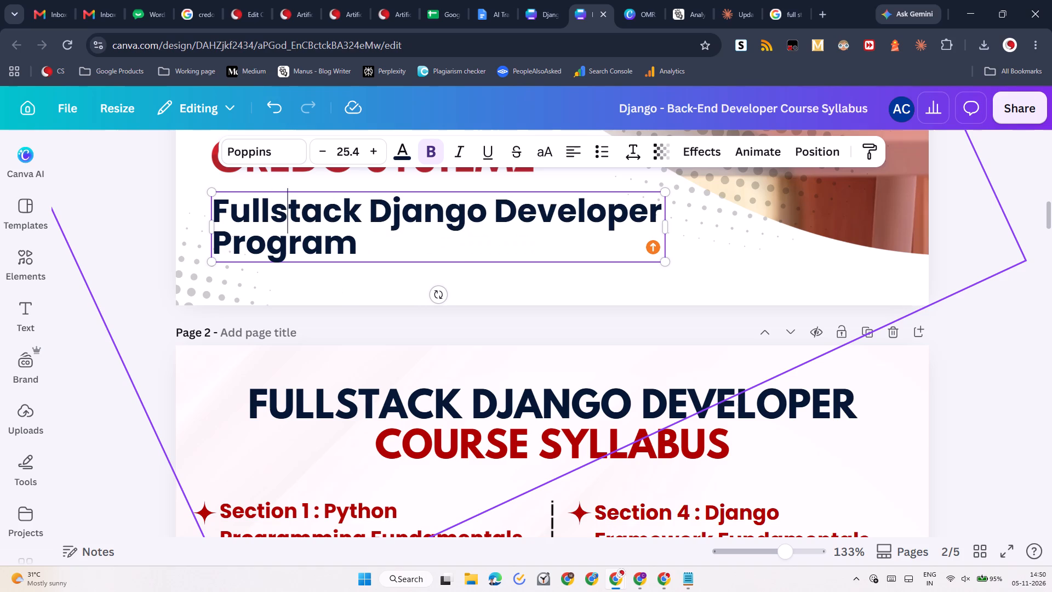
key("Left")
key("space")
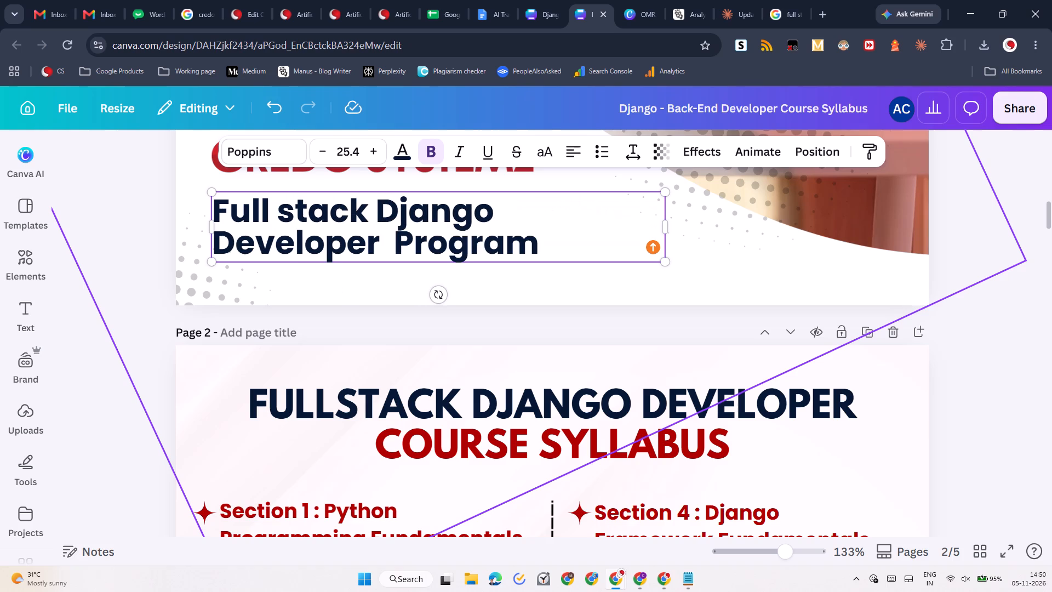
key("BackSpace")
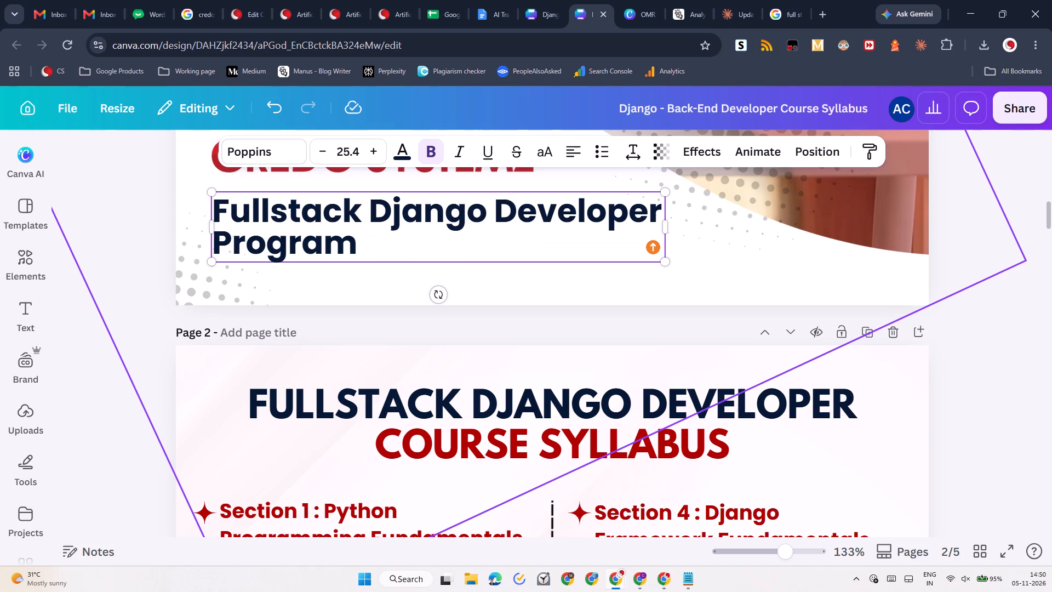
key("space")
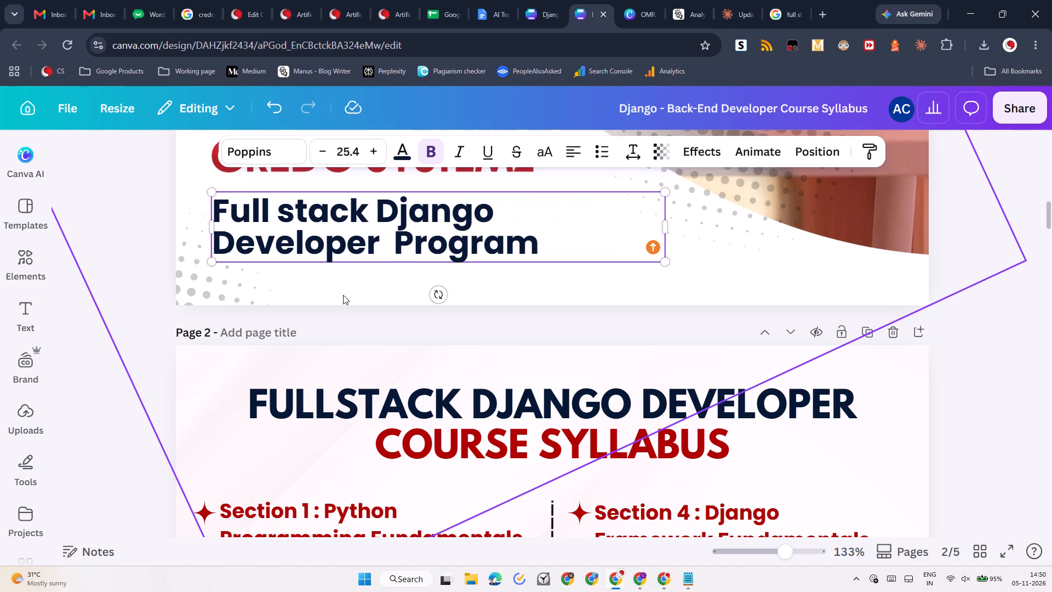
key("BackSpace")
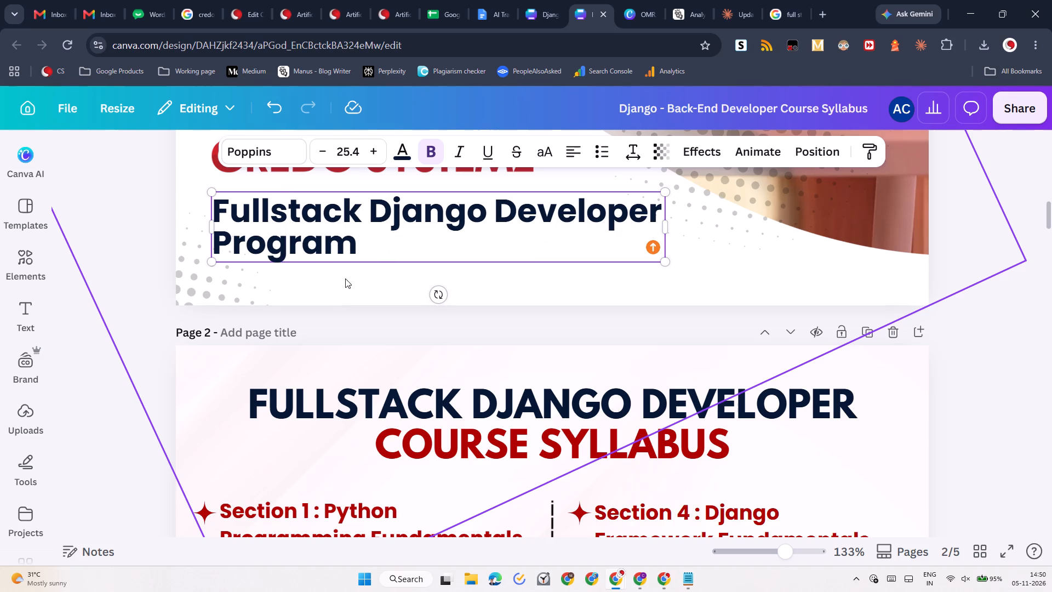
left_click(368, 242)
Change "FullStack" to "Fullstack" in the page 4 heading about earning the course completion certificate.
scroll(365, 357, "down", 2)
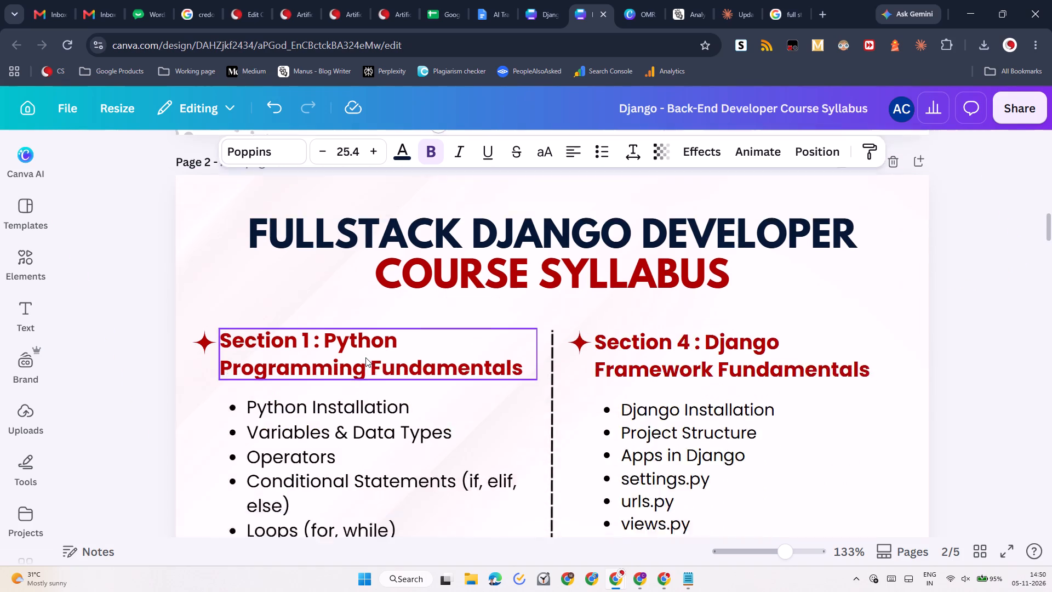
scroll(365, 357, "down", 7)
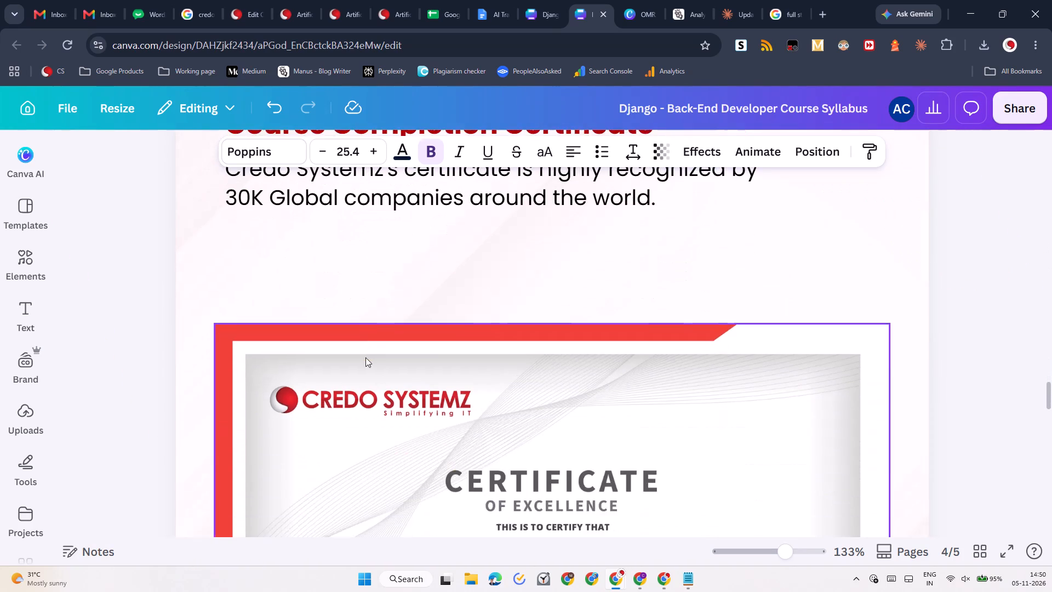
scroll(365, 357, "up", 3)
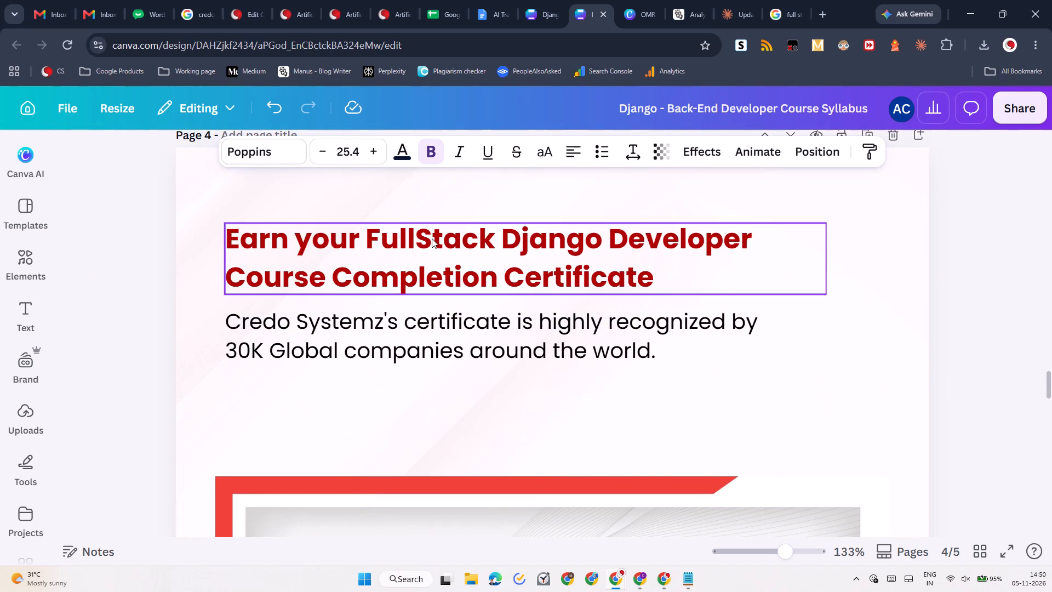
left_click(432, 238)
double_click(432, 238)
left_click(432, 238)
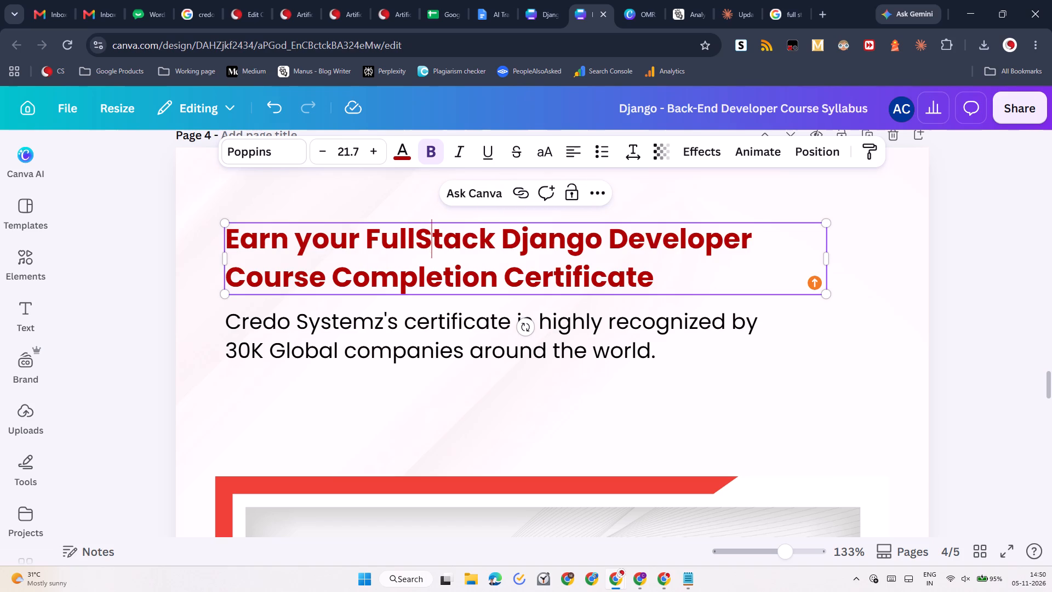
key("BackSpace")
key("s")
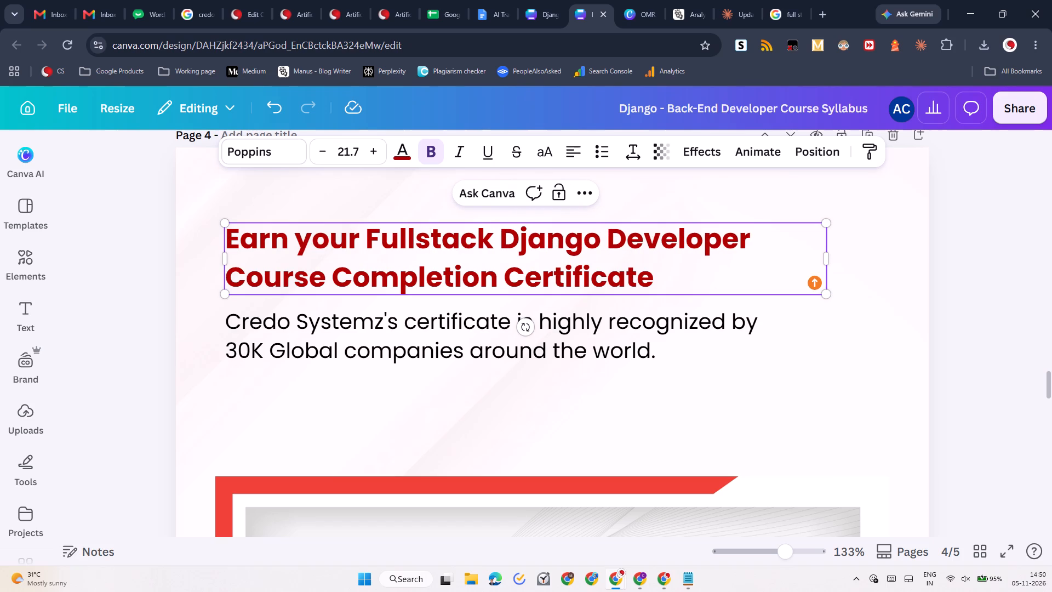
left_click(454, 288)
Review the syllabus pages again, from the certificate page back to the cover, for consistent "Fullstack" wording.
scroll(643, 325, "up", 2)
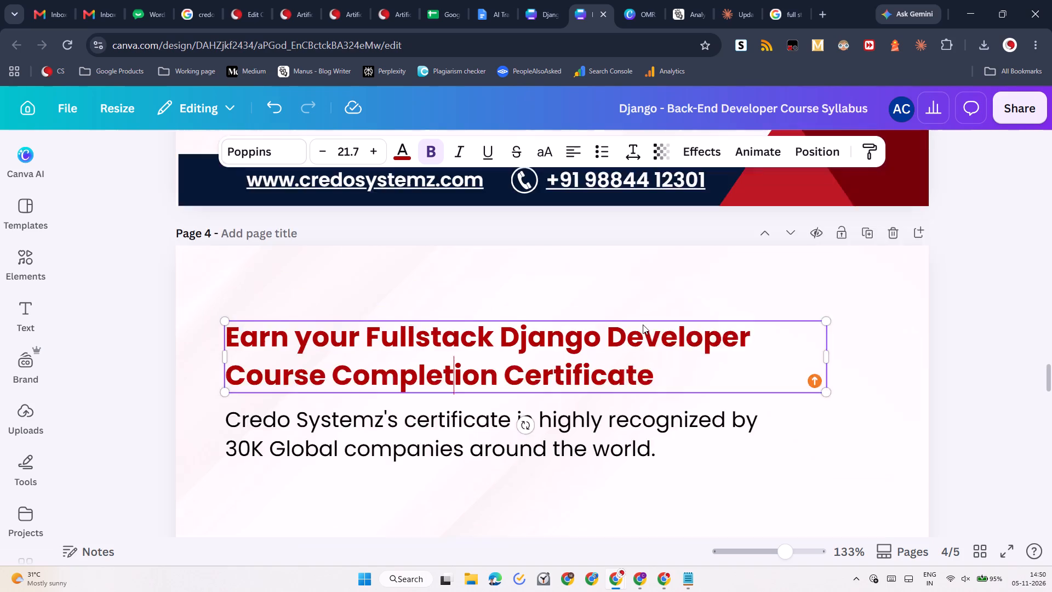
scroll(643, 325, "up", 7)
scroll(643, 325, "down", 2)
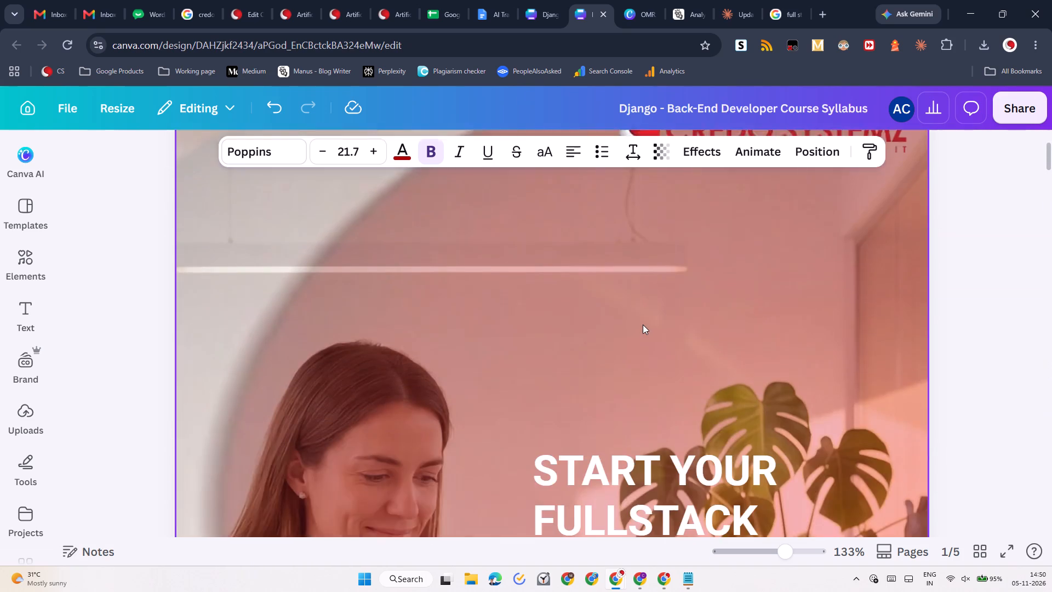
scroll(643, 325, "down", 5)
scroll(643, 325, "up", 4)
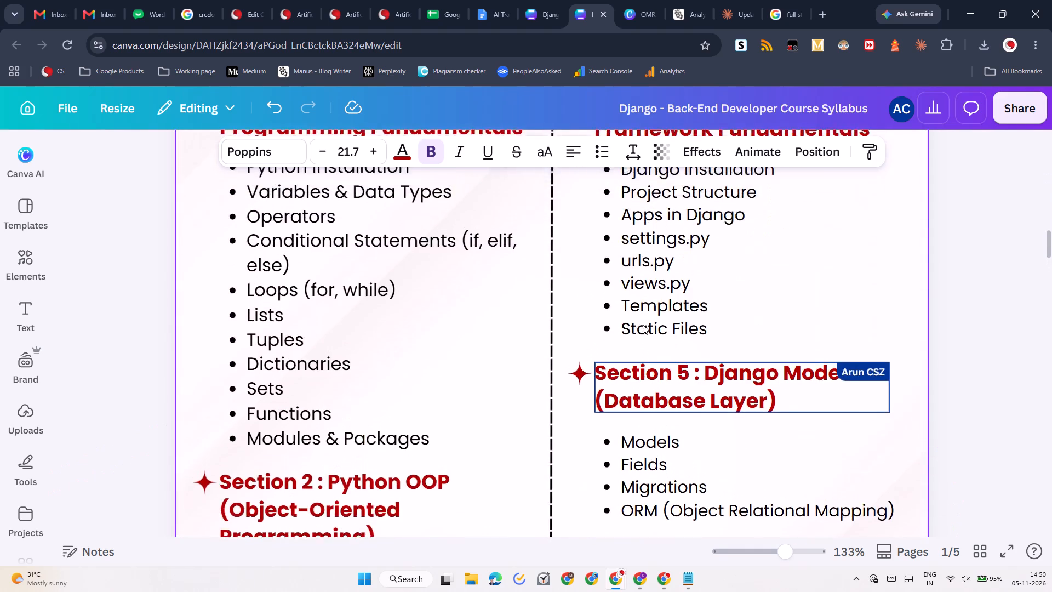
scroll(643, 325, "up", 3)
scroll(643, 325, "down", 1)
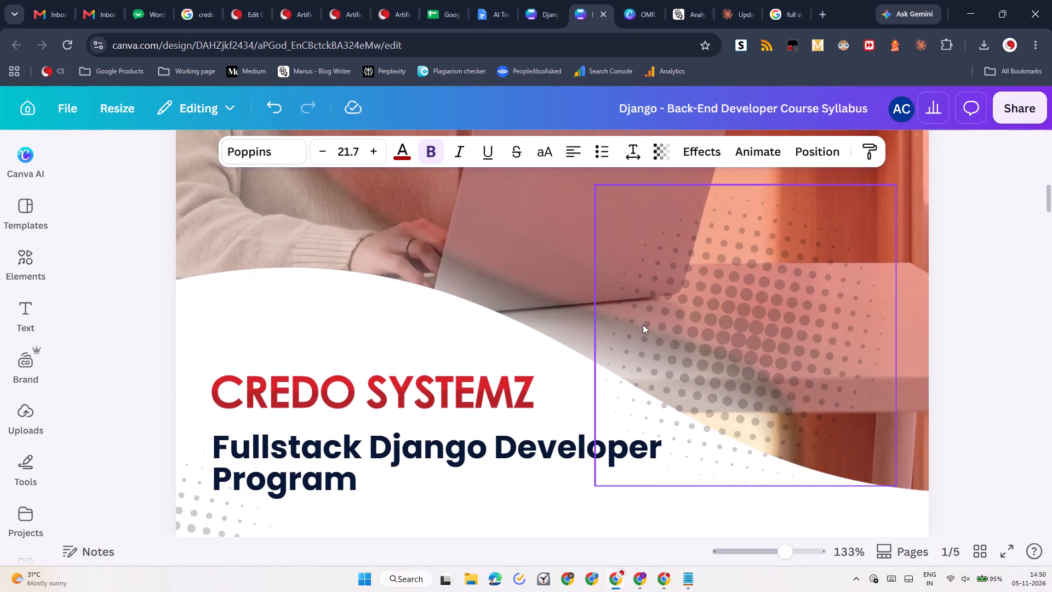
scroll(643, 325, "down", 1)
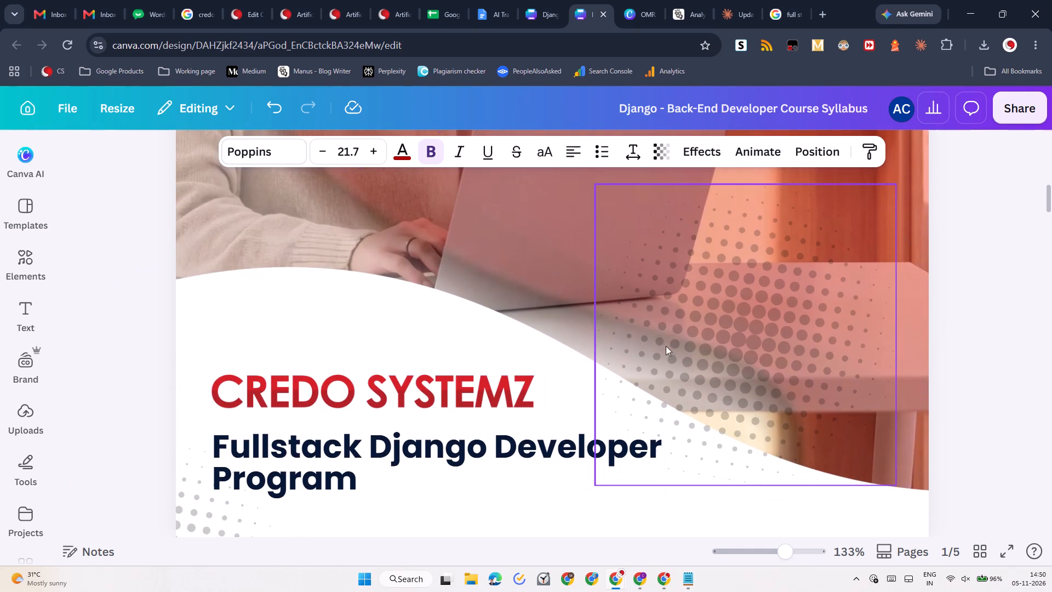
Download all pages of the syllabus as a digital PDF into Downloads, replacing the existing "Django - Back-End Developer Course Syllabus" file.
left_click(1018, 110)
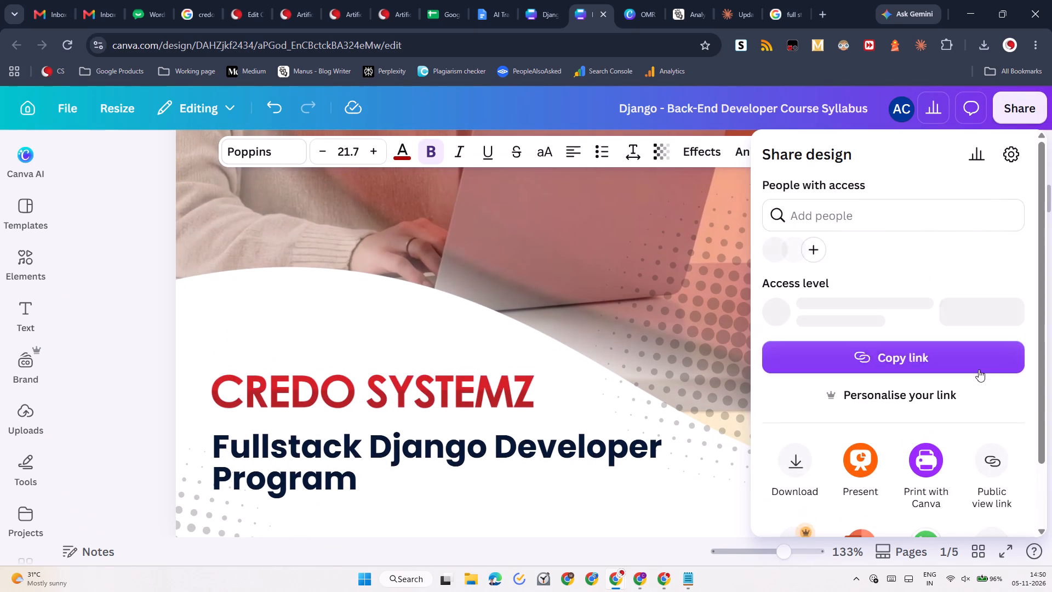
scroll(930, 405, "down", 1)
left_click(804, 378)
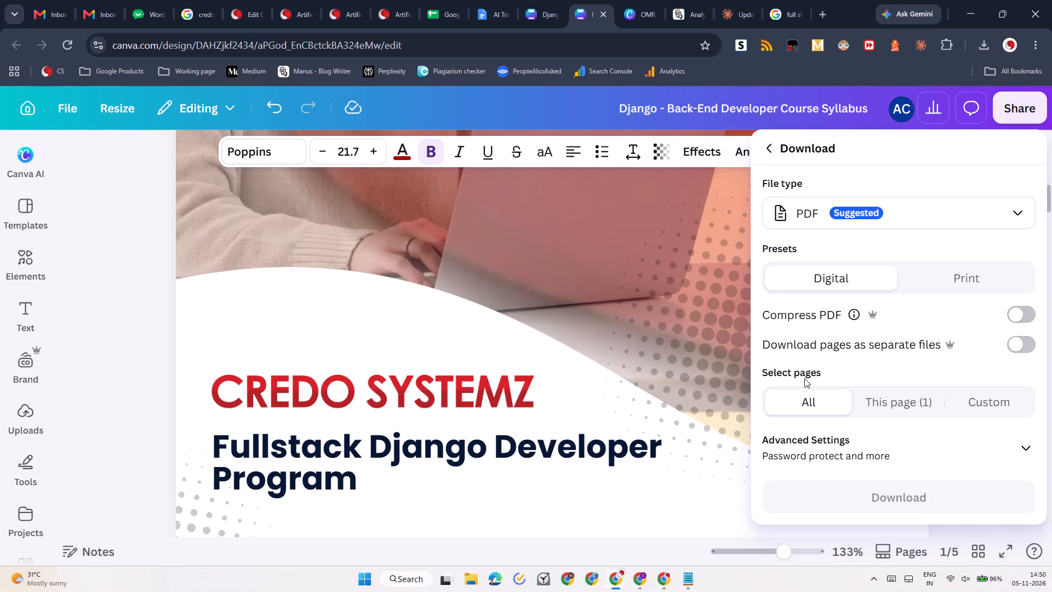
left_click_drag(902, 444, 900, 454)
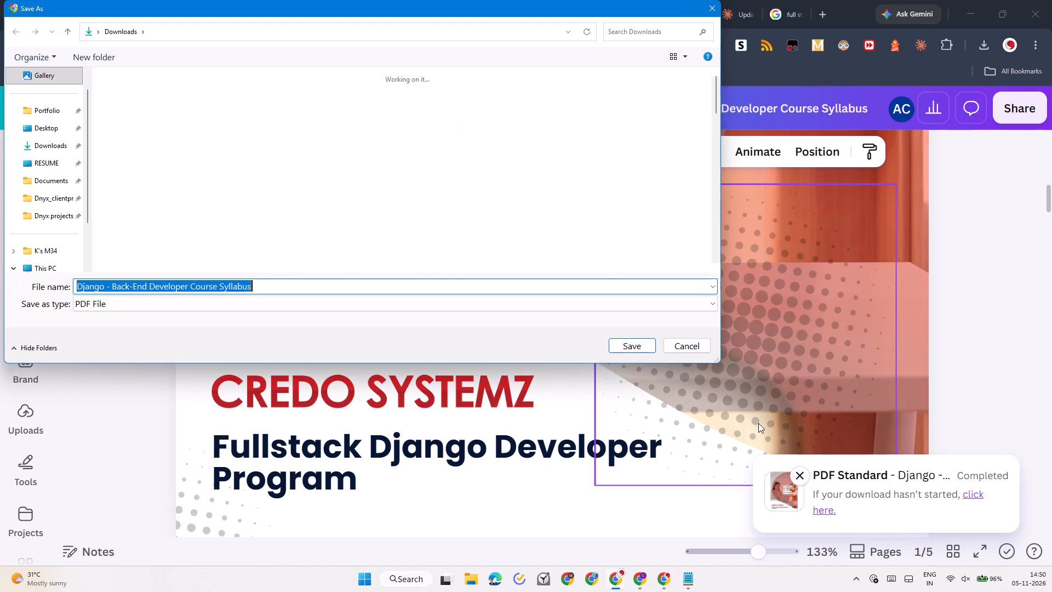
left_click(620, 349)
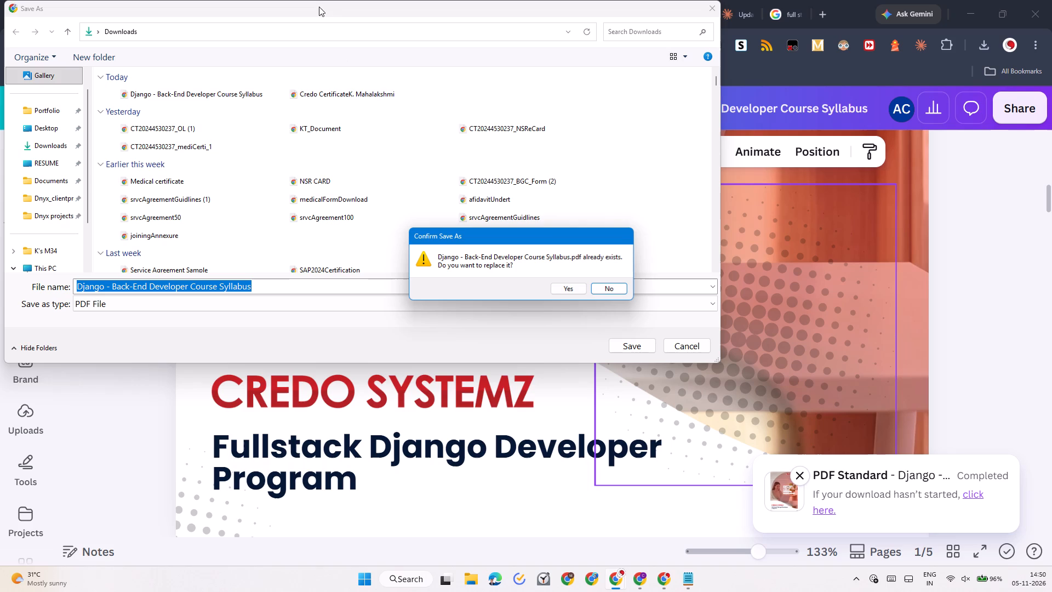
left_click(567, 289)
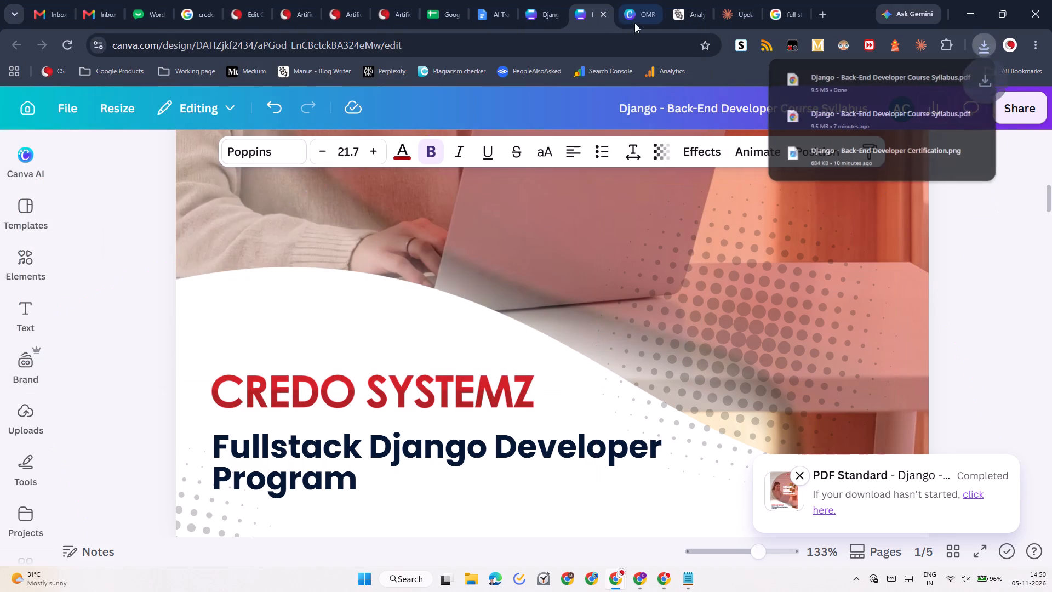
Open the "September Month Off-Page" spreadsheet in Google Sheets.
left_click(155, 0)
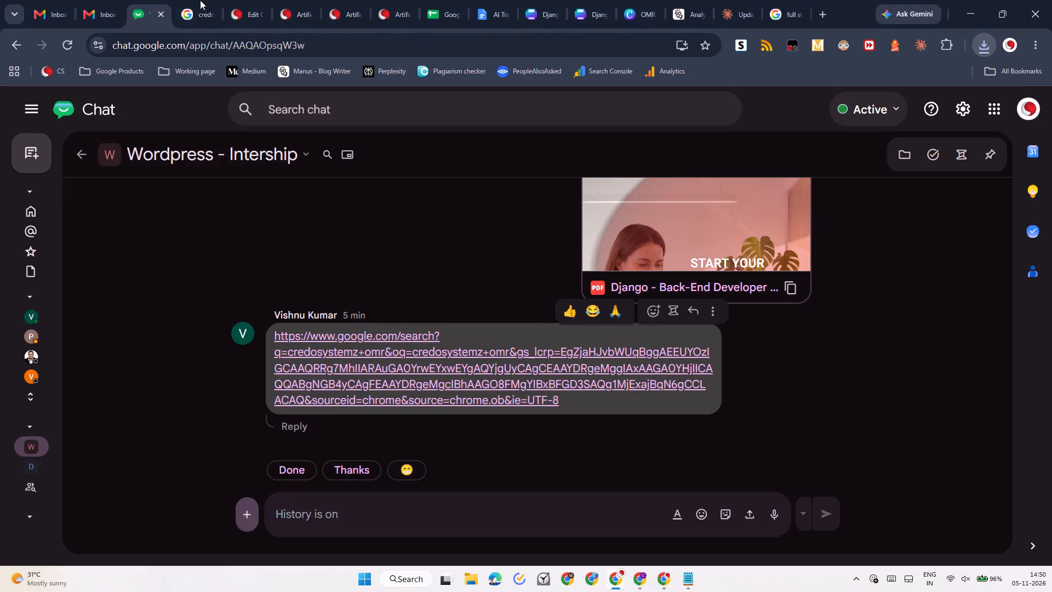
left_click(426, 0)
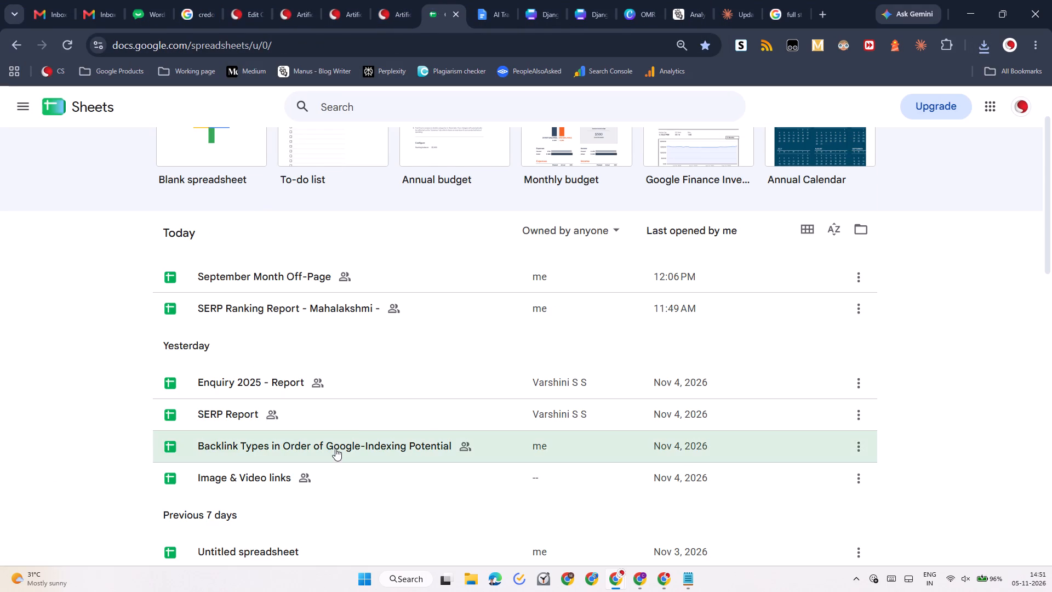
left_click(261, 281)
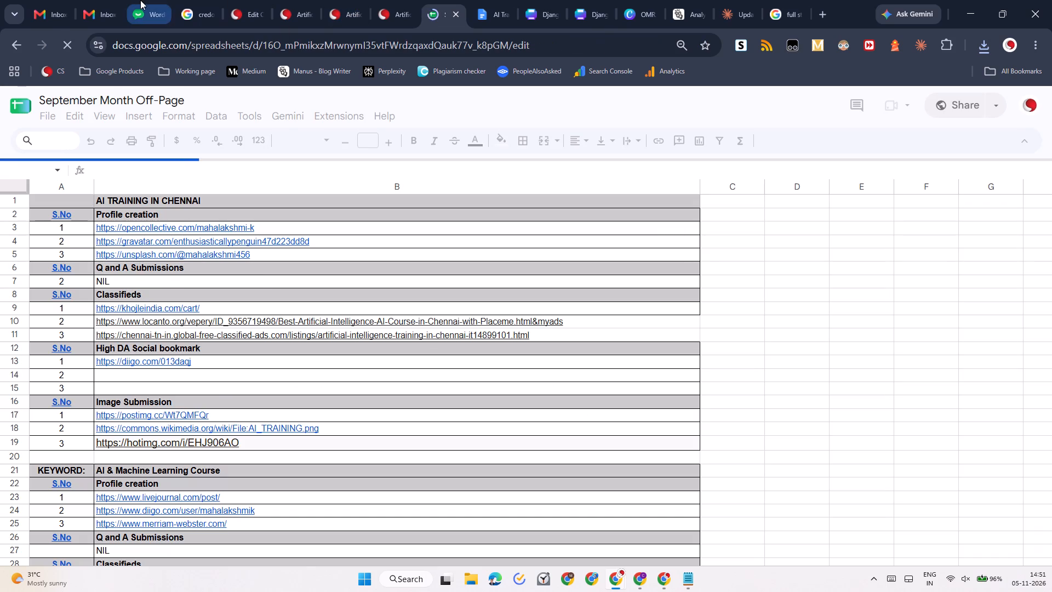
Upload the "Django - Back-End Developer Course Syllabus" PDF from Downloads as a Drive attachment in the "Wordpress - Intership" chat space.
left_click(140, 0)
left_click(242, 522)
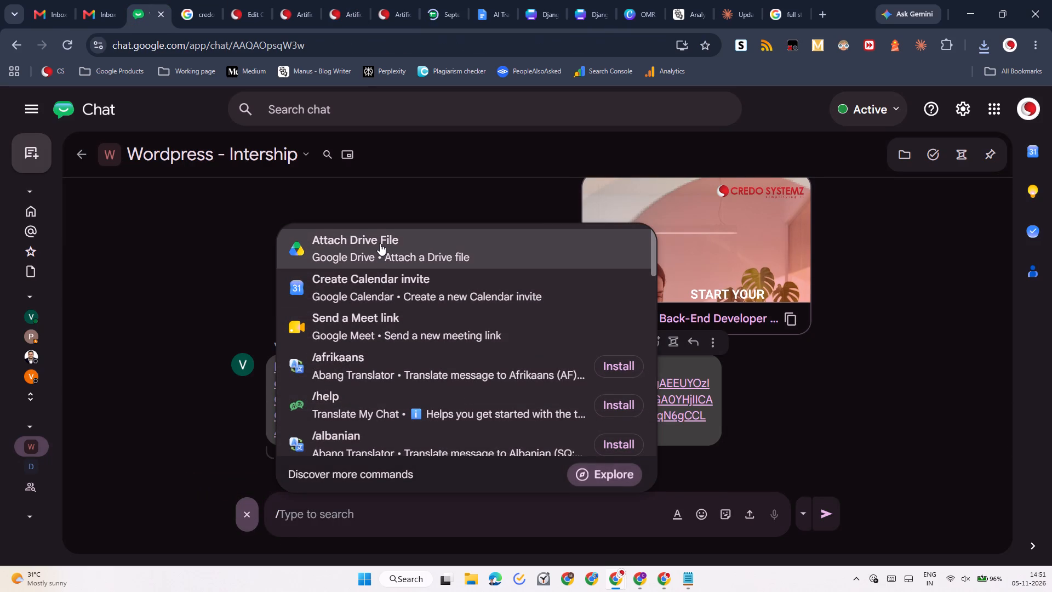
left_click(365, 246)
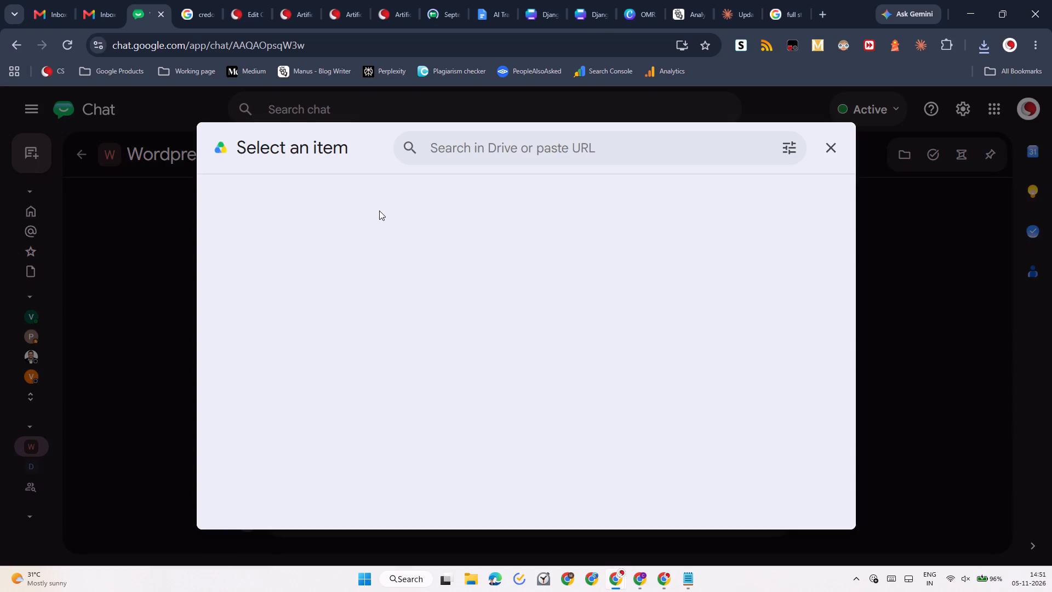
left_click(306, 185)
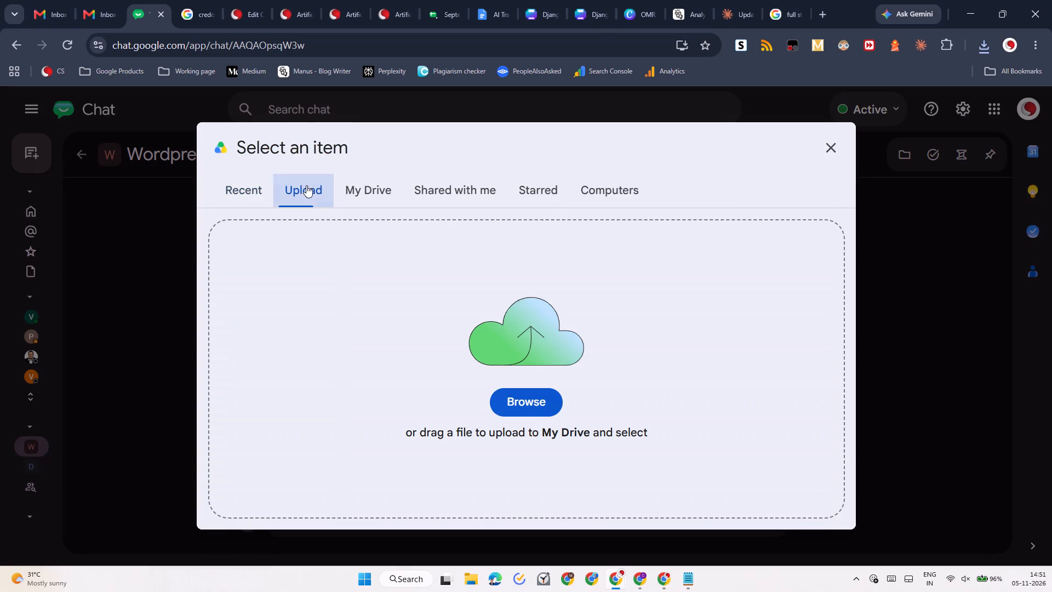
left_click(519, 402)
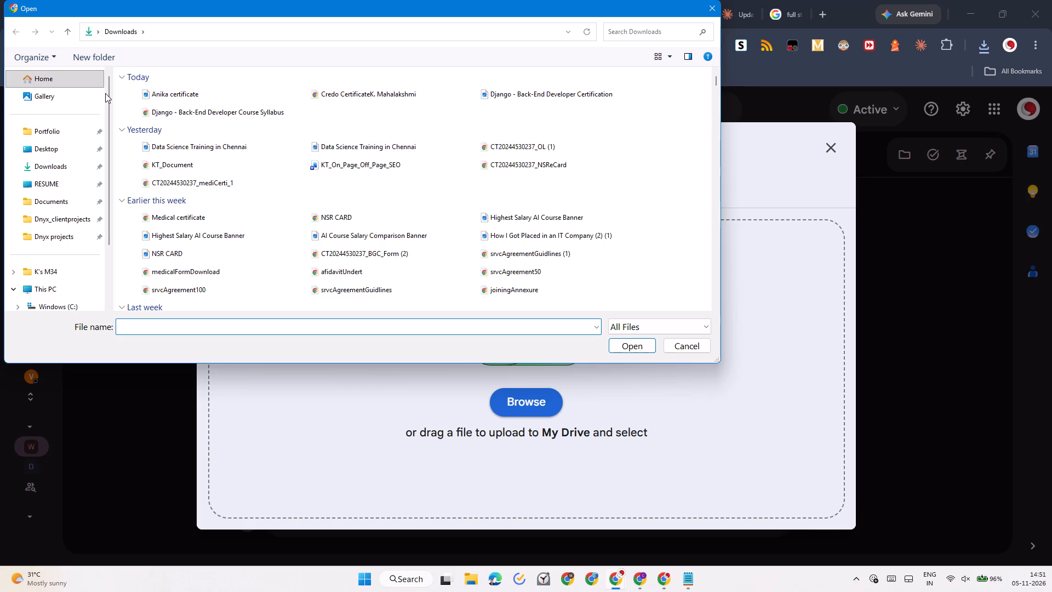
left_click(61, 168)
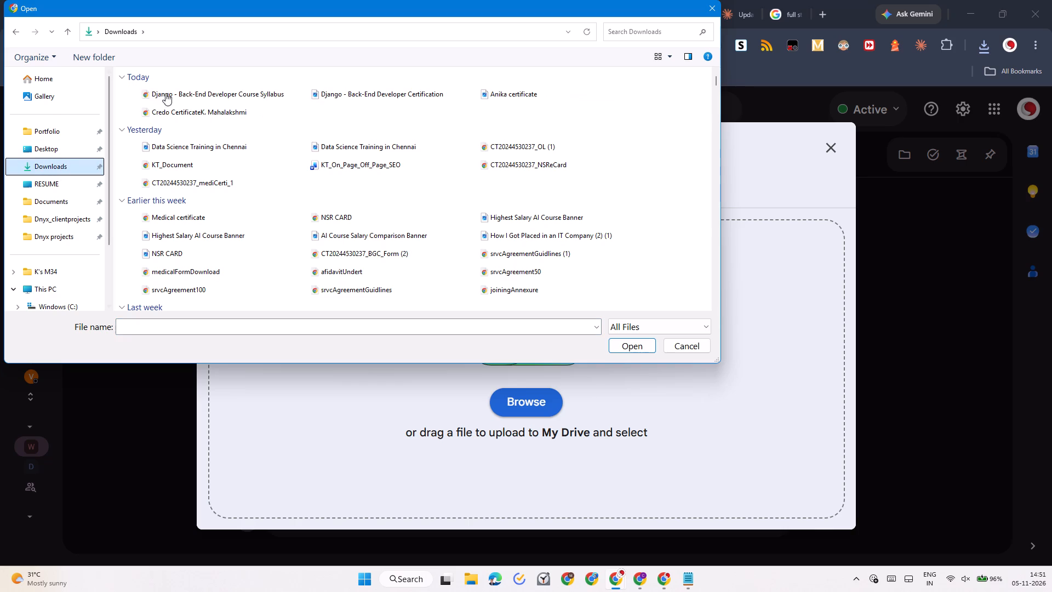
left_click(65, 169)
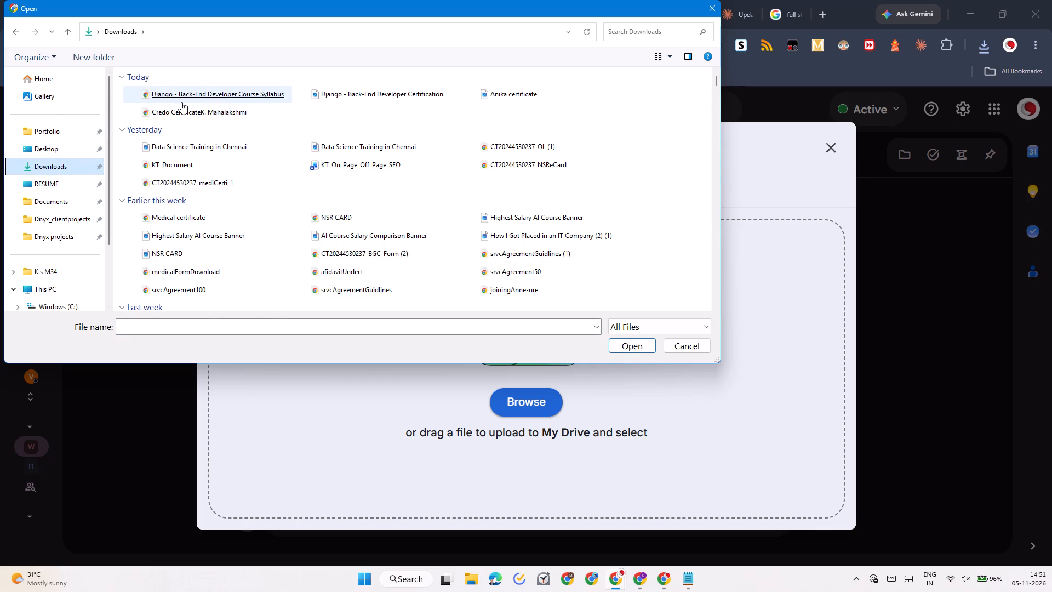
left_click(175, 93)
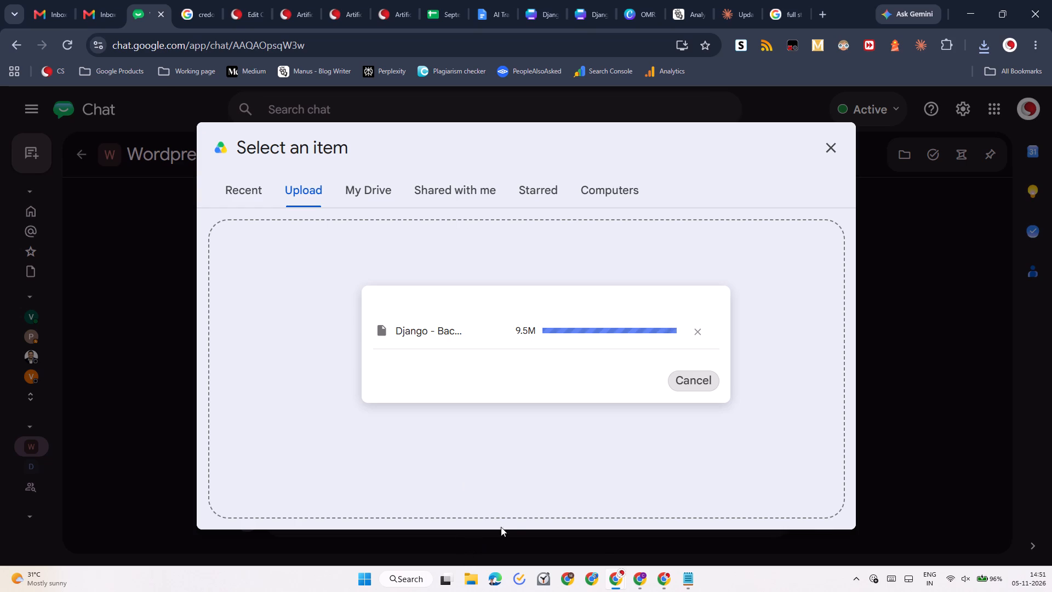
Check the syllabus PDF's entry in the Downloads folder in File Explorer, and return to the chat.
left_click(478, 579)
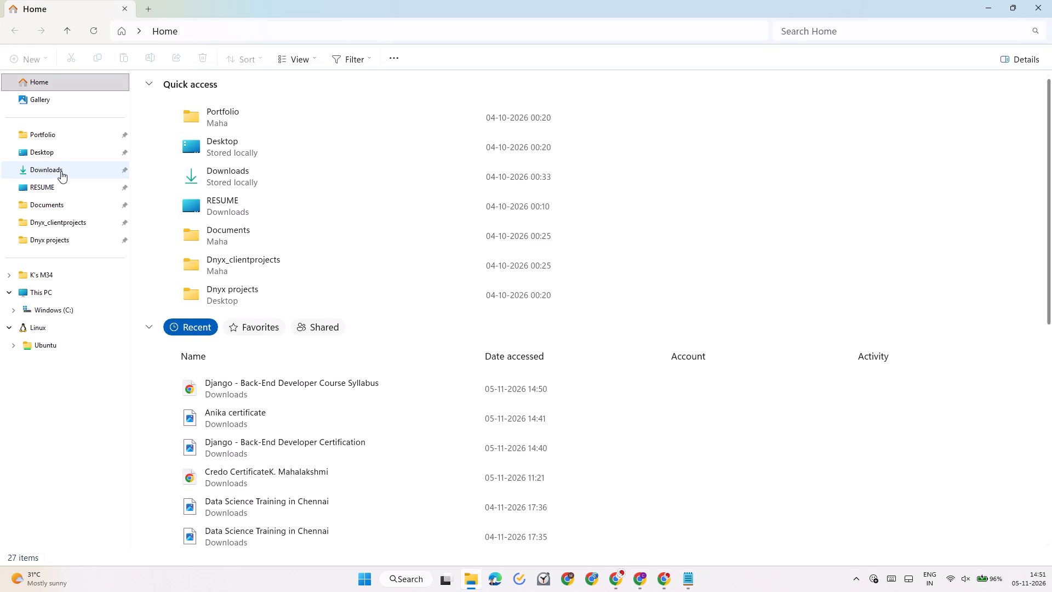
left_click(61, 171)
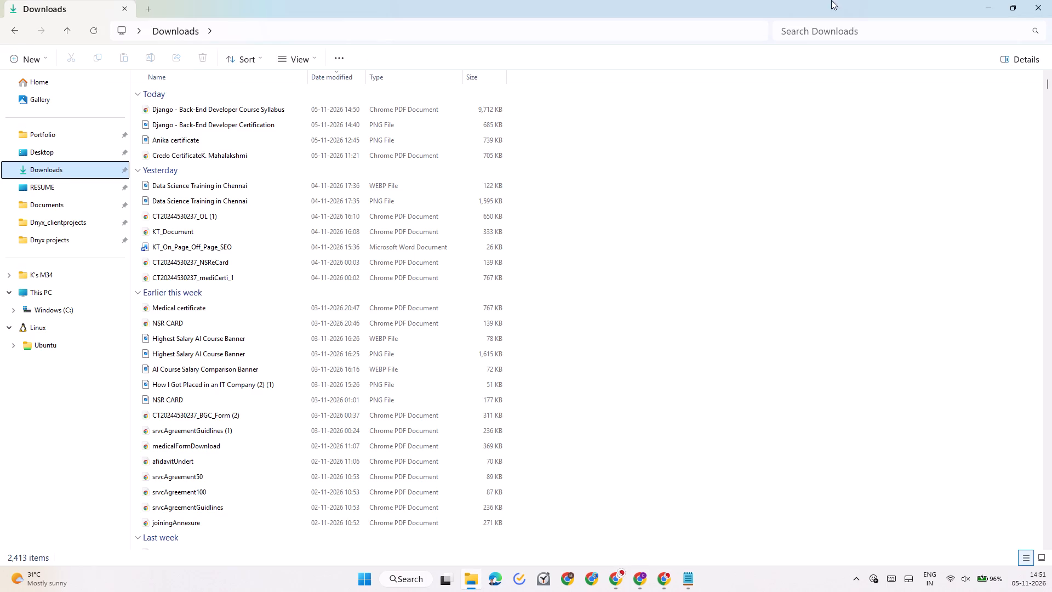
left_click(979, 1)
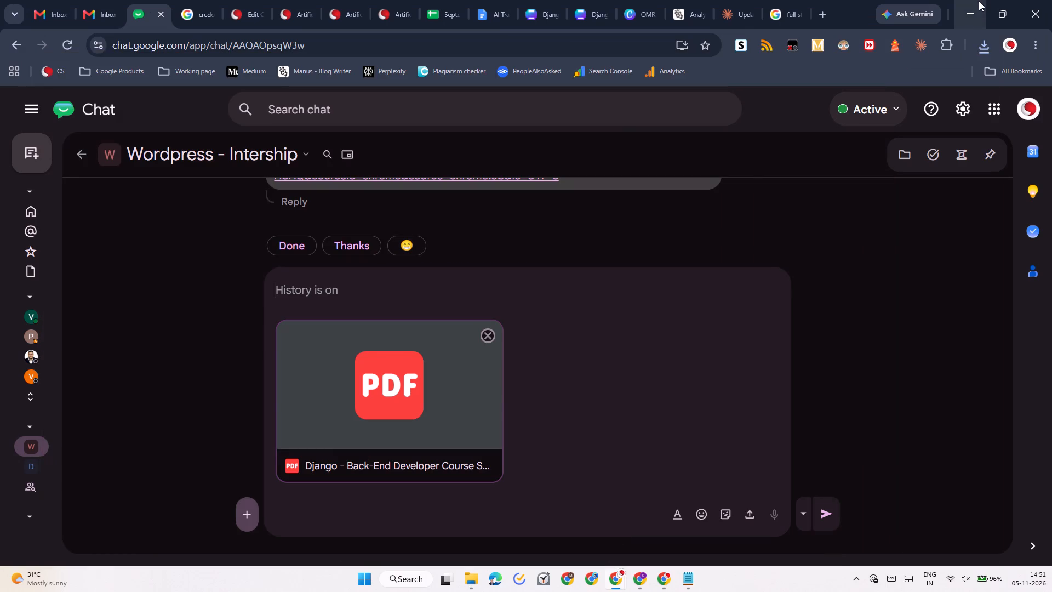
Send the attached syllabus PDF to the chat, sharing it with the space with Commenter access.
left_click(833, 516)
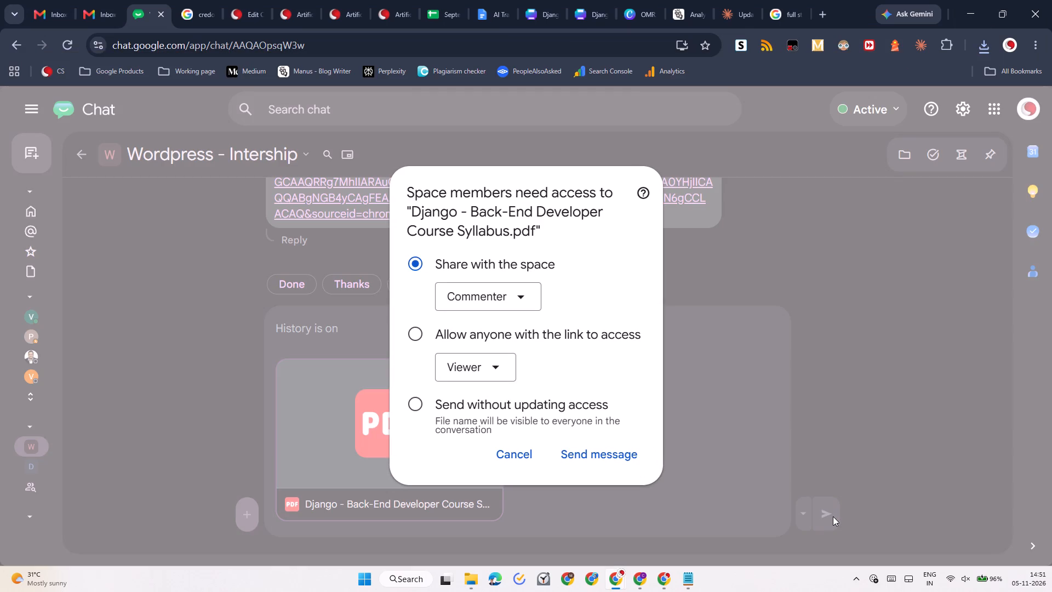
left_click(607, 467)
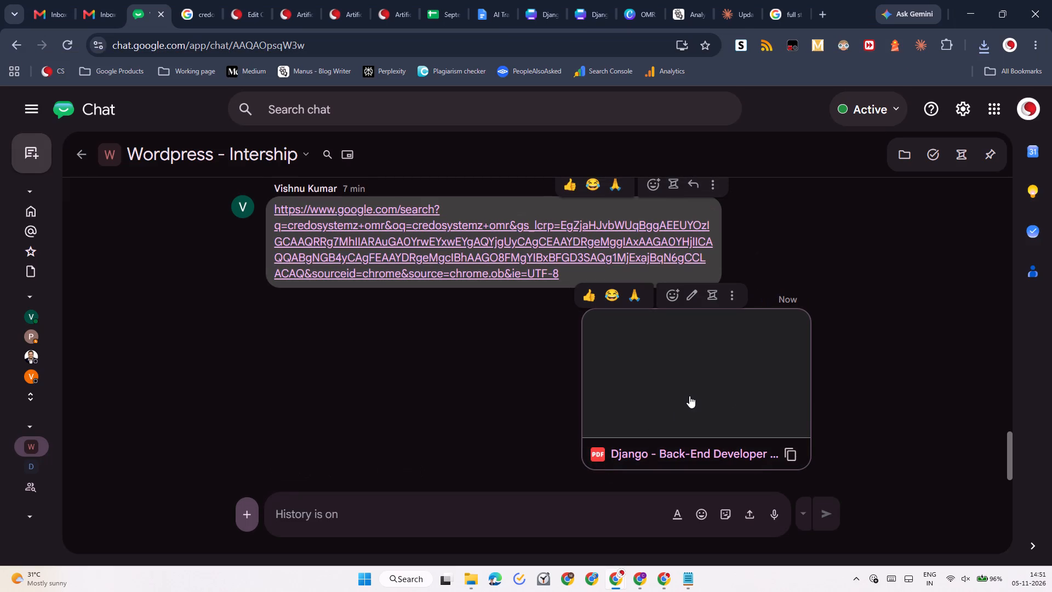
Open the syllabus PDF just sent in the chat to check its cover page wording, and close the preview.
left_click(662, 385)
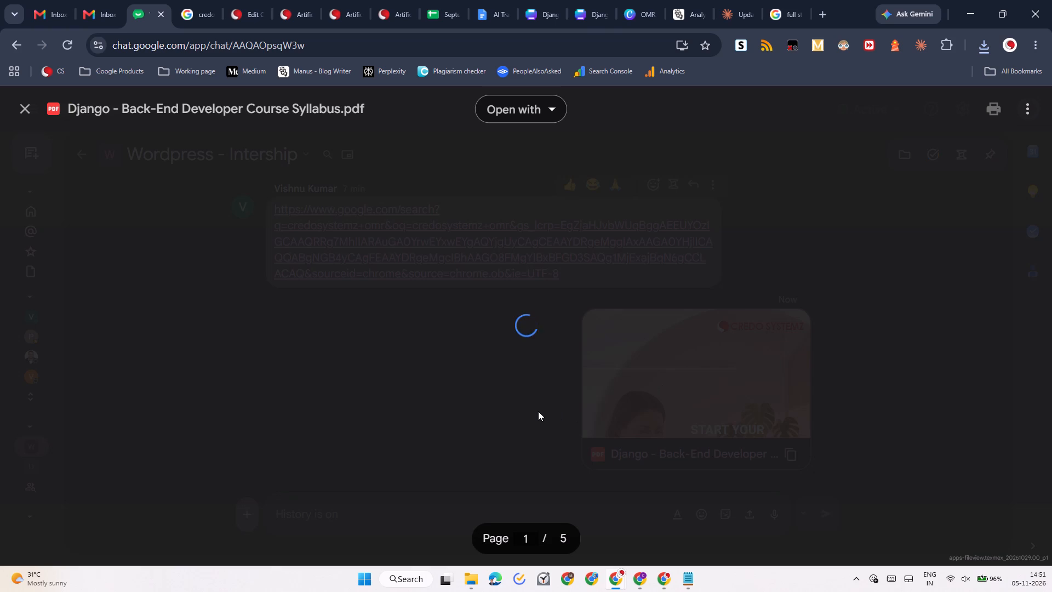
scroll(538, 411, "down", 5)
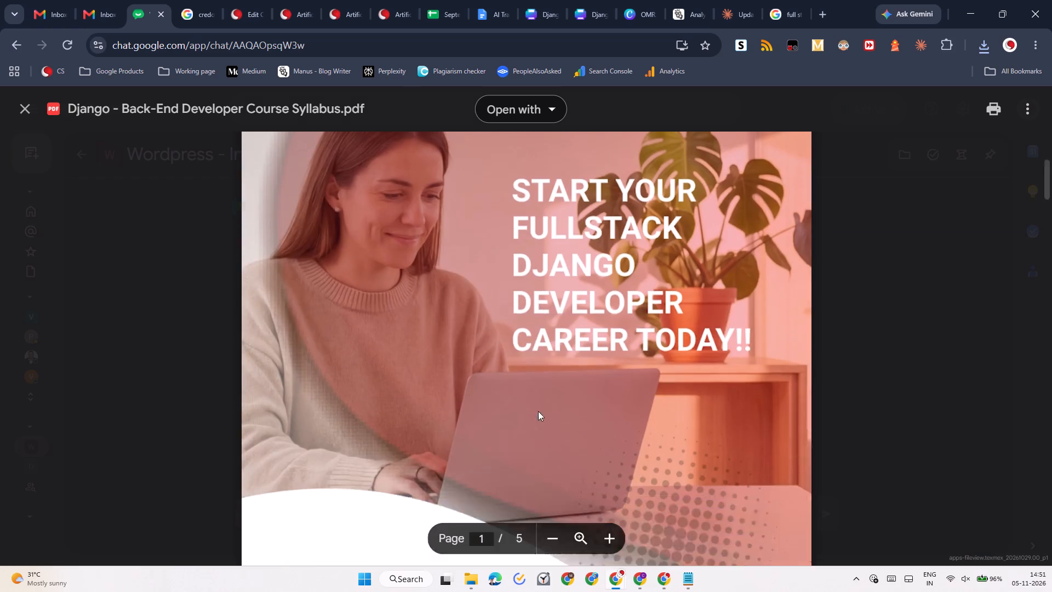
scroll(538, 411, "down", 1)
left_click(962, 211)
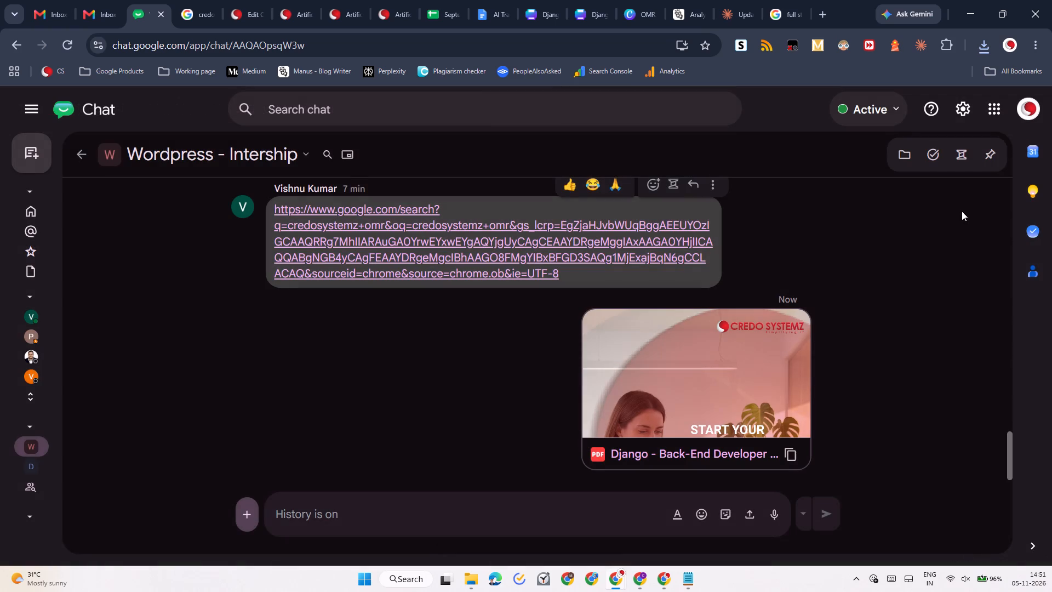
Close the duplicate AI training course page that still shows the old FAQ list starting with "What is Artificial Intelligence?".
left_click(369, 0)
left_click(401, 0)
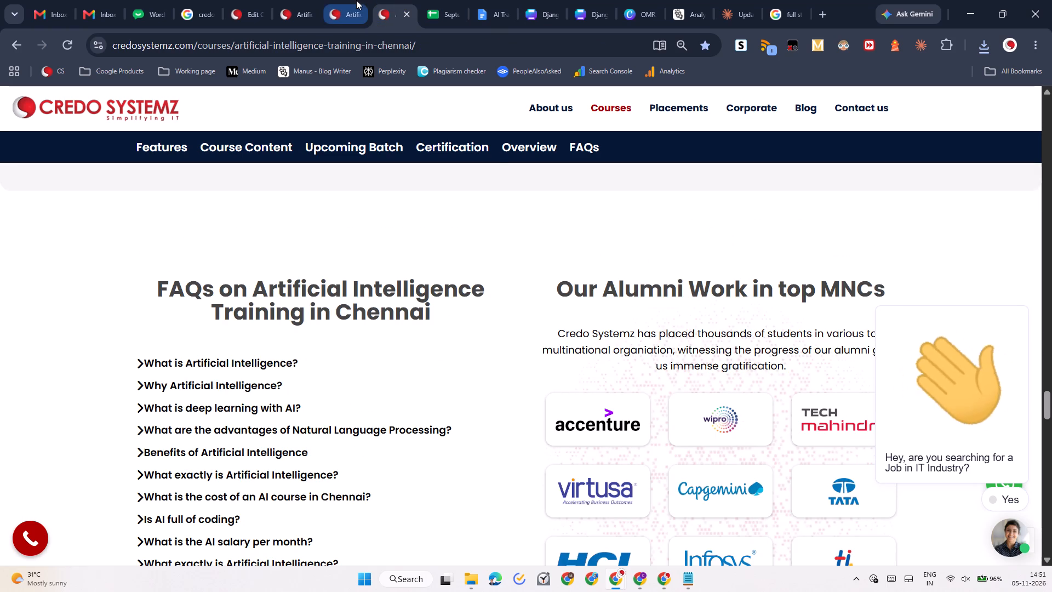
left_click(356, 0)
left_click_drag(388, 0, 408, 17)
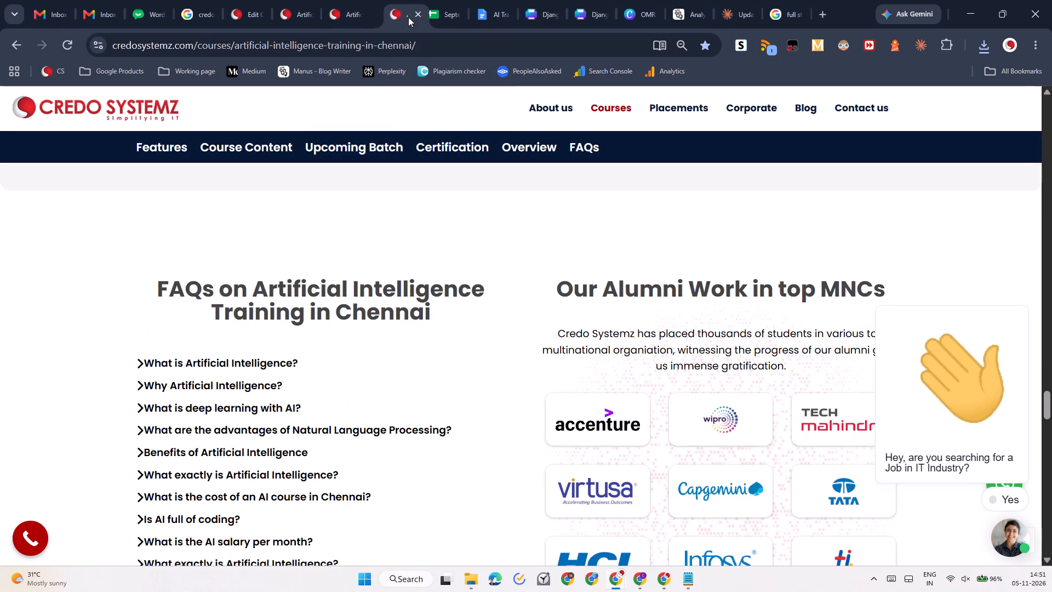